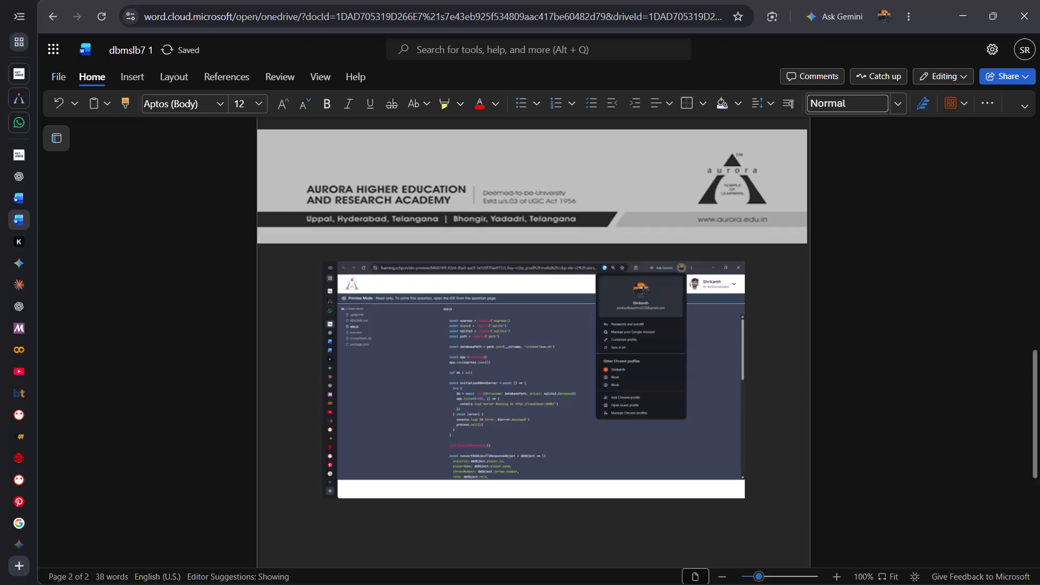
# Delete the first app.js code screenshot on page 2 and the blank line above the second code screenshot.
pyautogui.press('Up')
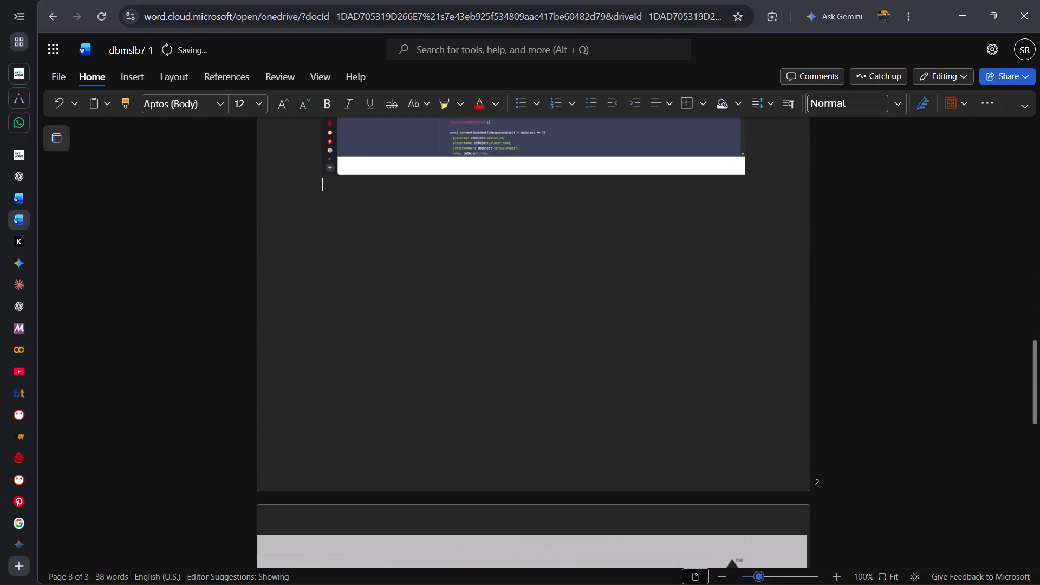
pyautogui.press('BackSpace')
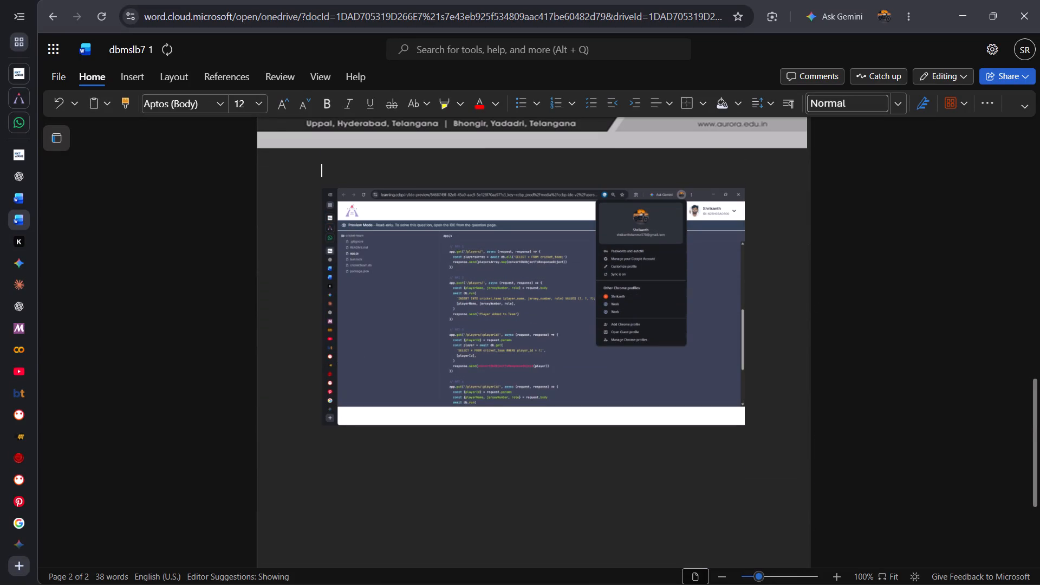
pyautogui.scroll(4, 353, 331)
pyautogui.hscroll(2, 353, 331)
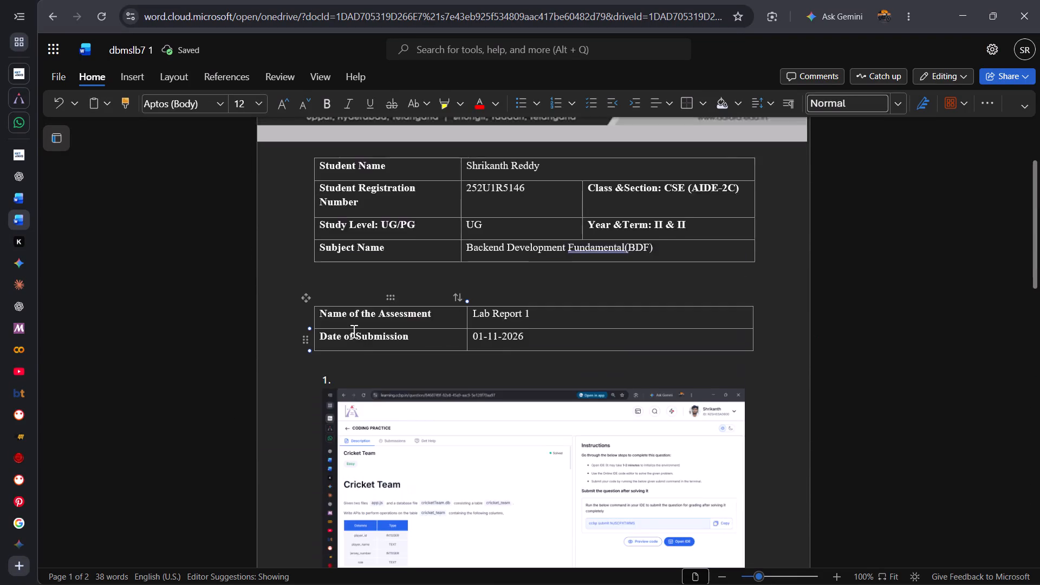
pyautogui.hscroll(2, 353, 331)
pyautogui.scroll(-3, 353, 331)
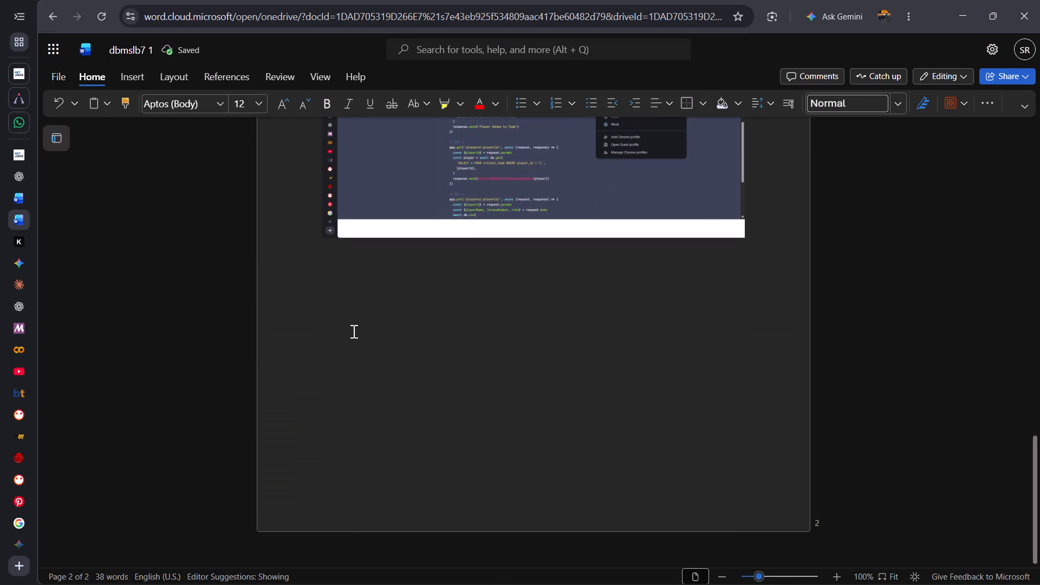
pyautogui.press('BackSpace')
# Paste the copied app.js code screenshot below the one already on page 2.
pyautogui.press('Down')
pyautogui.press('Down')
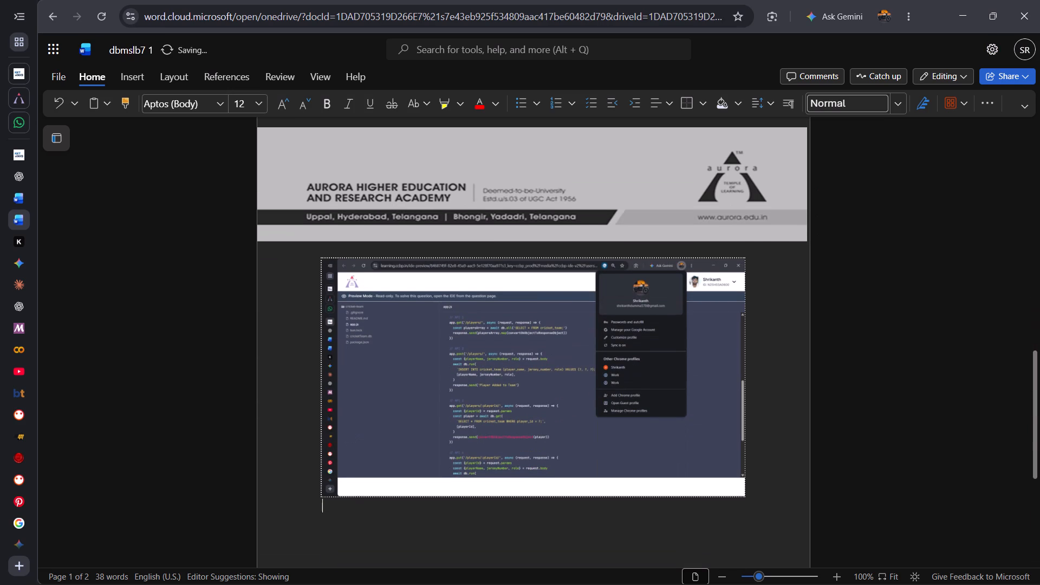
pyautogui.hotkey('ctrl', 'v')
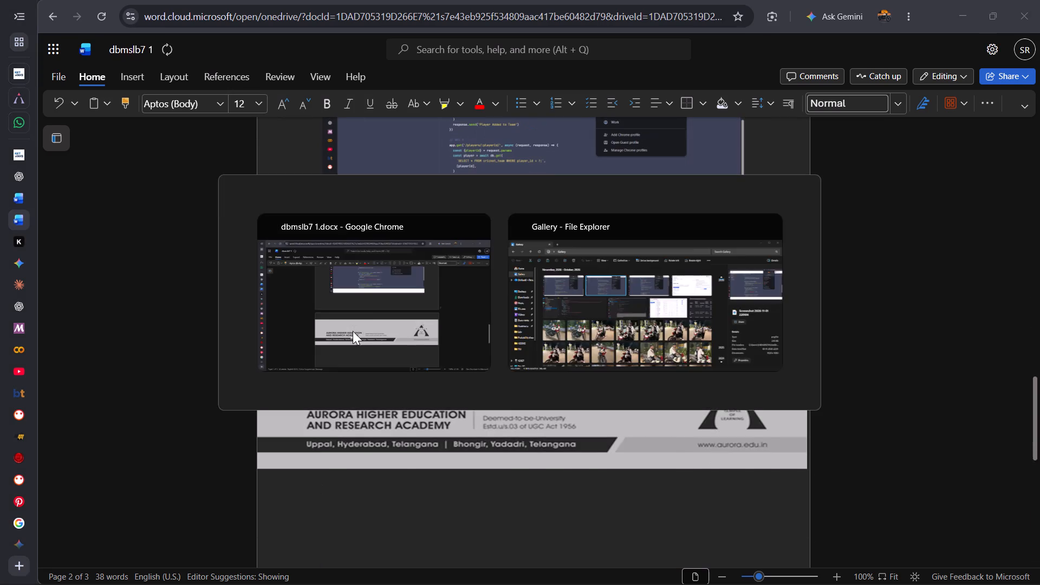
pyautogui.click(229, 142)
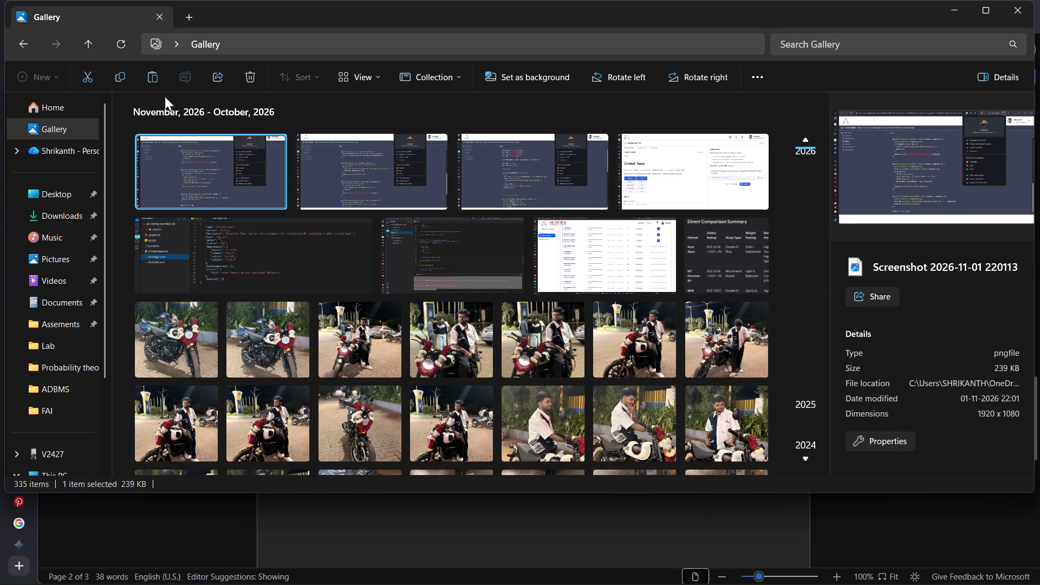
pyautogui.click(120, 75)
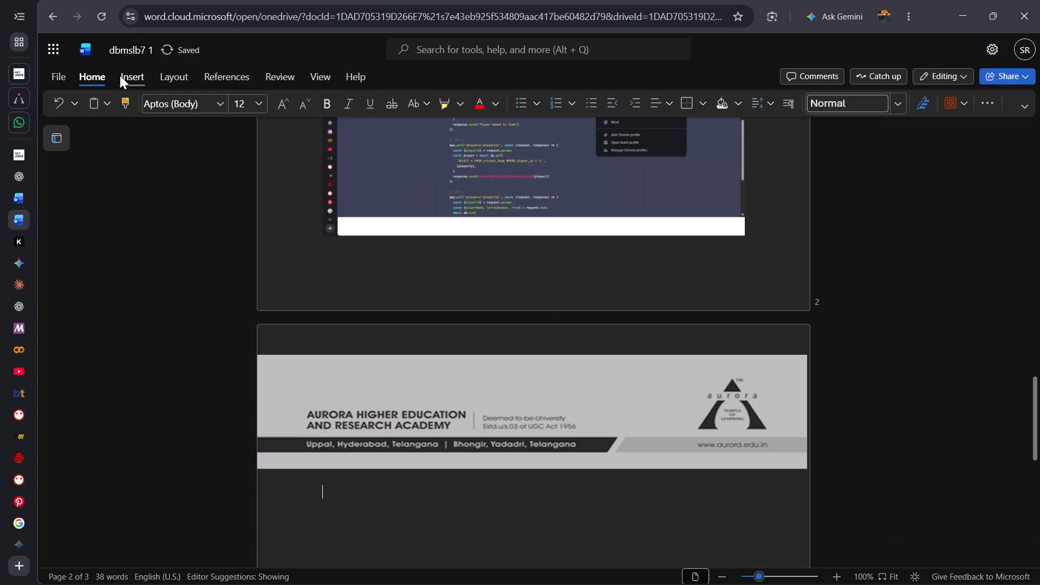
pyautogui.hotkey('ctrl', 'v')
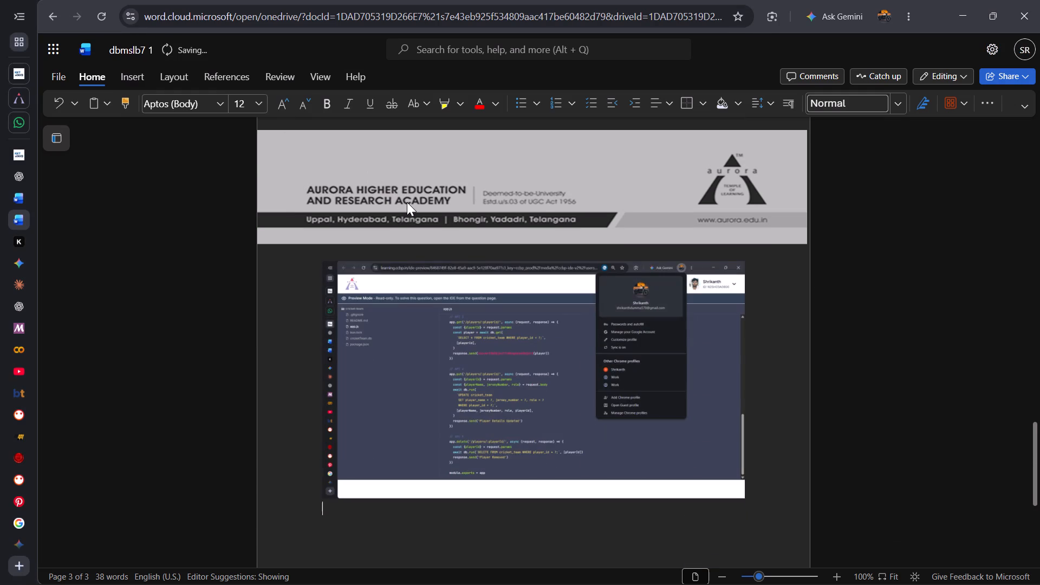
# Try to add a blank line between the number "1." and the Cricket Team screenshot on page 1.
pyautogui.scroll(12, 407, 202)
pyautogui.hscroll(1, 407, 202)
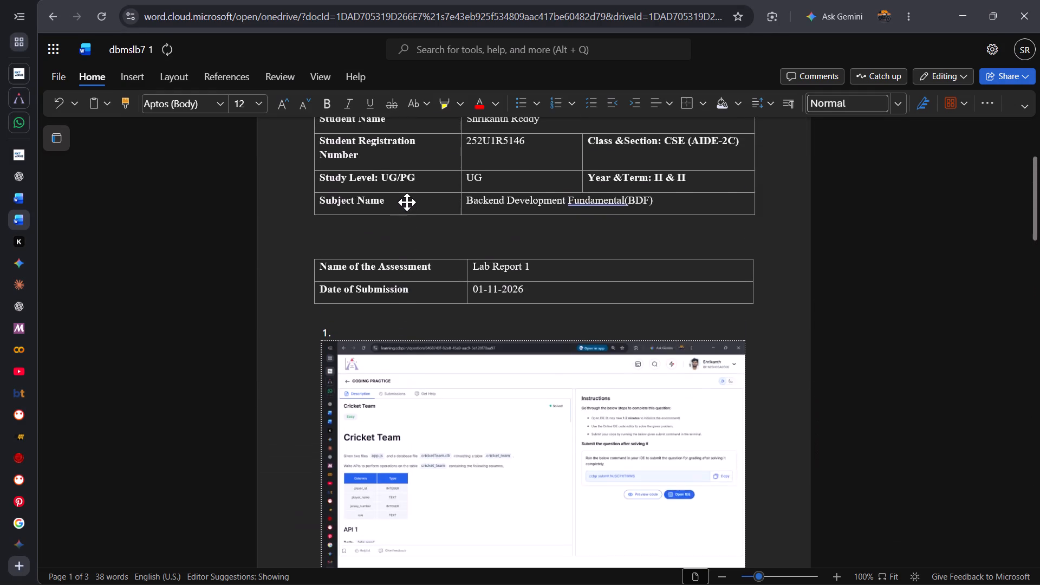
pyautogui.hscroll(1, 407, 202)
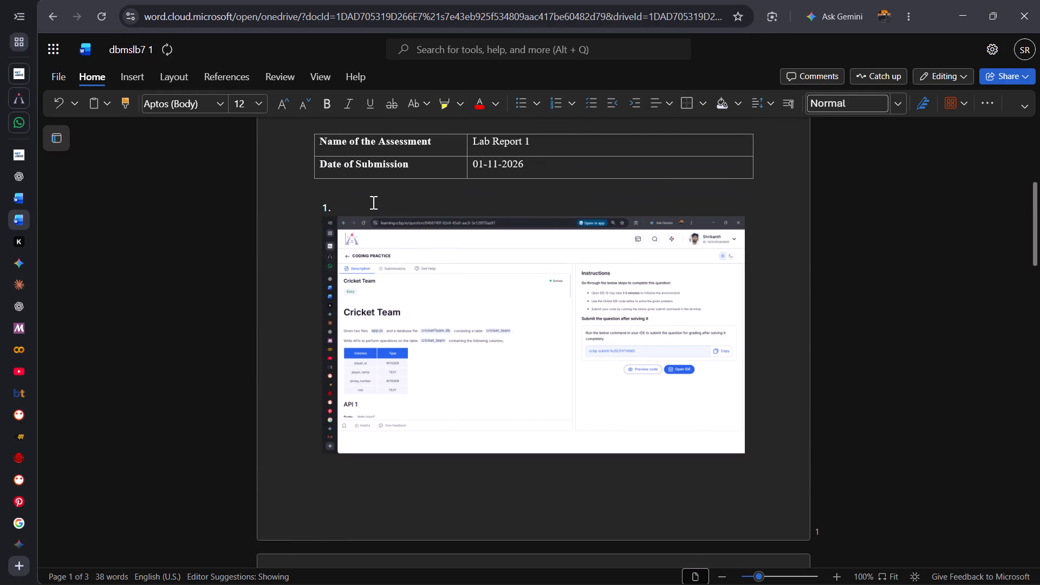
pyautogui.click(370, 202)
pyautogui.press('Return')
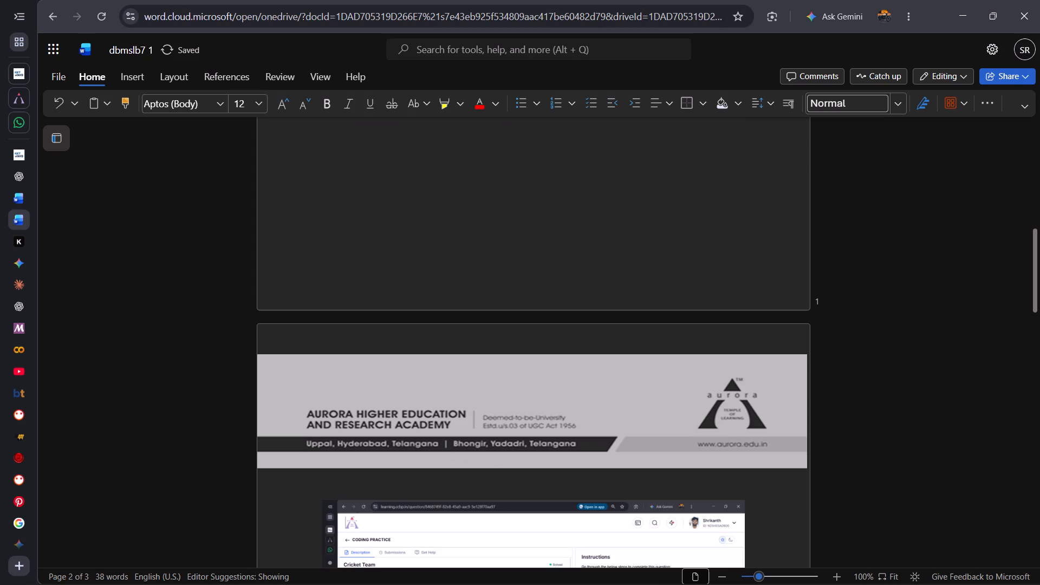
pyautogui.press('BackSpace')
# Delete a blank line between the student details table and the assessment table on page 1.
pyautogui.scroll(2, 370, 202)
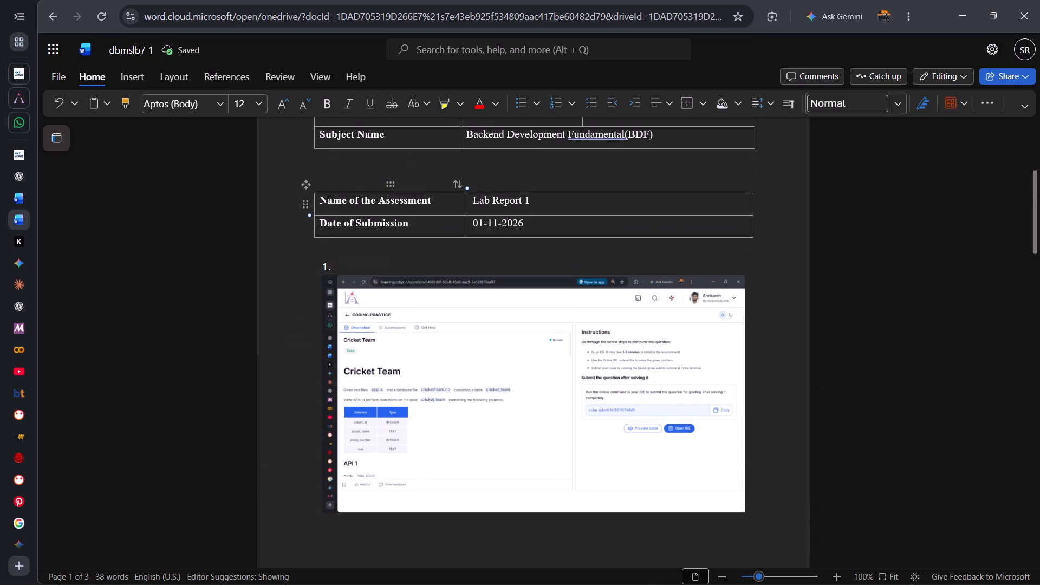
pyautogui.press('Up')
pyautogui.press('BackSpace')
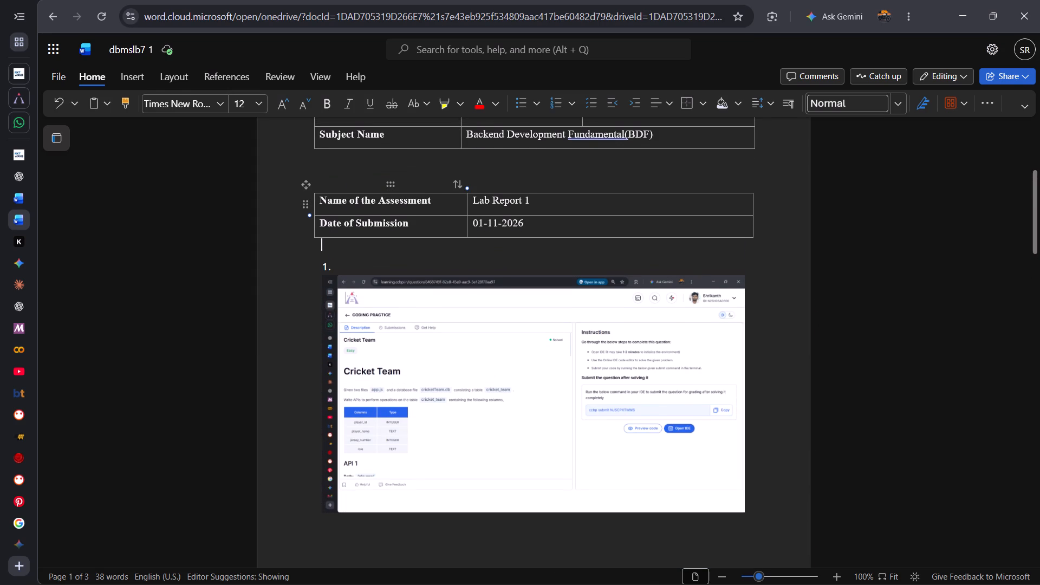
pyautogui.scroll(1, 370, 202)
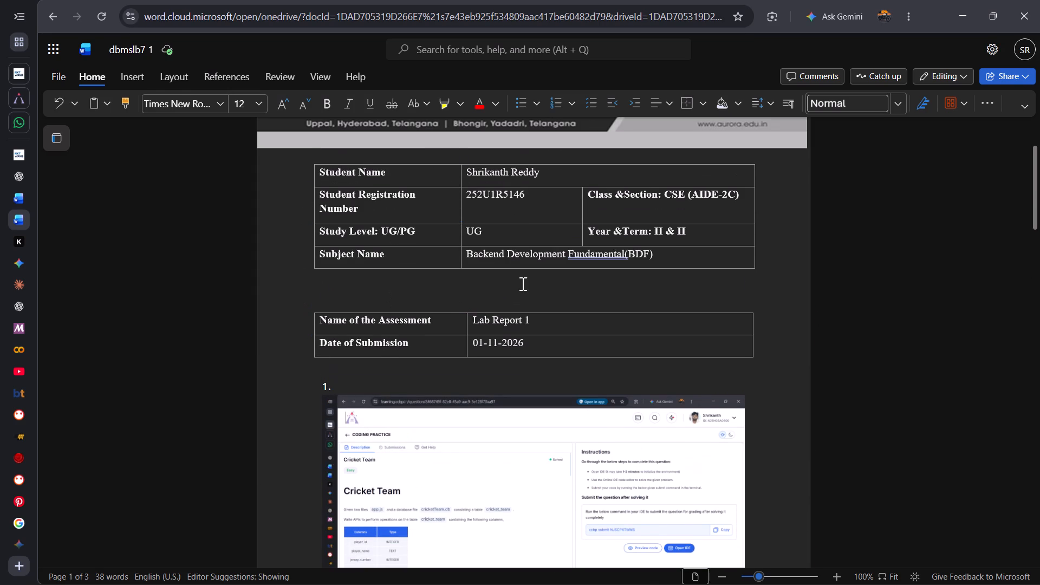
pyautogui.click(522, 284)
pyautogui.press('Right')
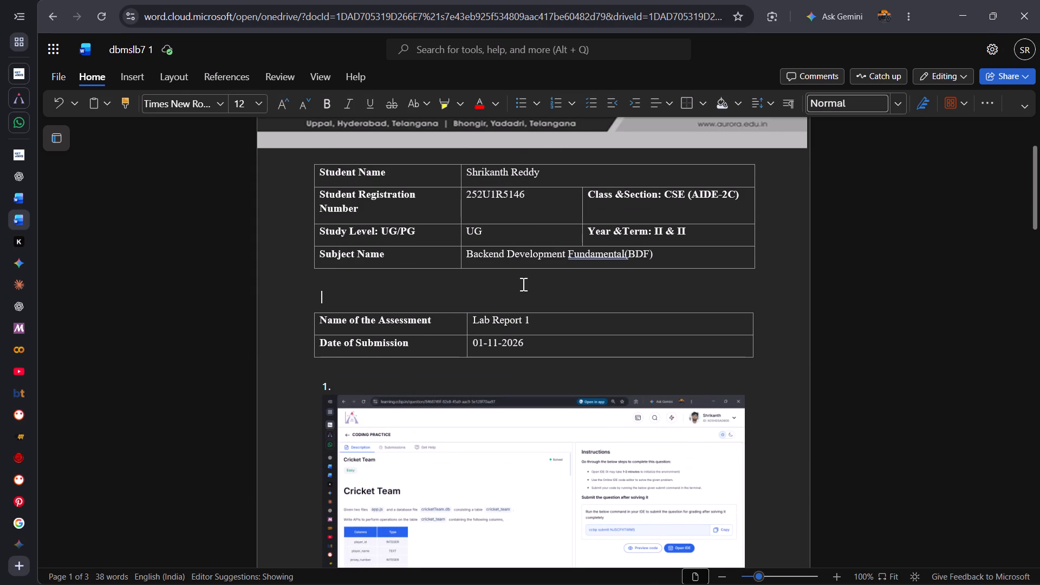
pyautogui.press('BackSpace')
# Insert a blank line after the number "1." above the Cricket Team screenshot.
pyautogui.scroll(-5, 522, 284)
pyautogui.scroll(2, 522, 284)
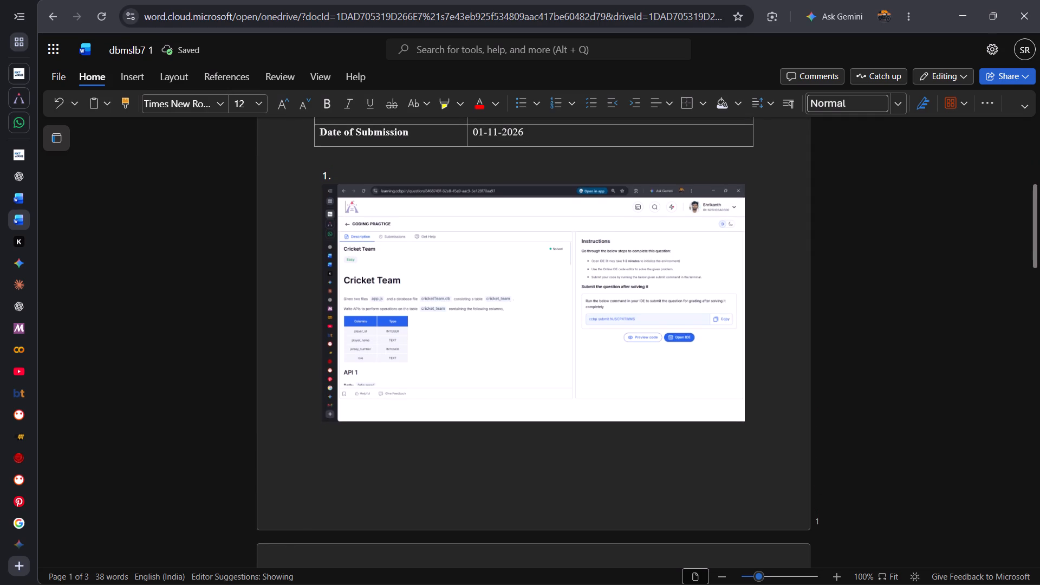
pyautogui.click(366, 177)
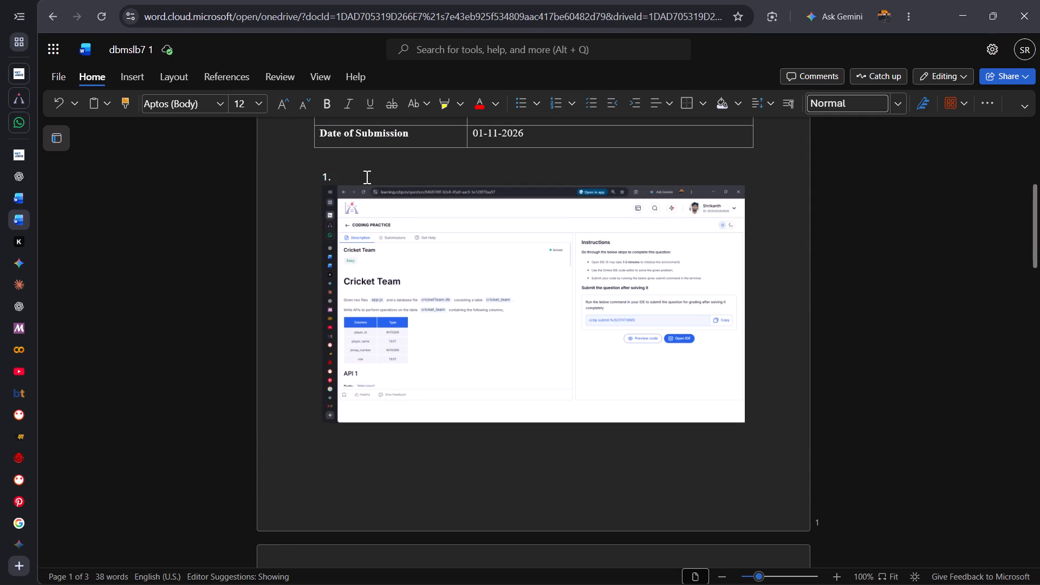
pyautogui.press('Return')
# Add the number "2." on a new line below the last code screenshot on page 3, followed by an empty line.
pyautogui.scroll(-9, 366, 177)
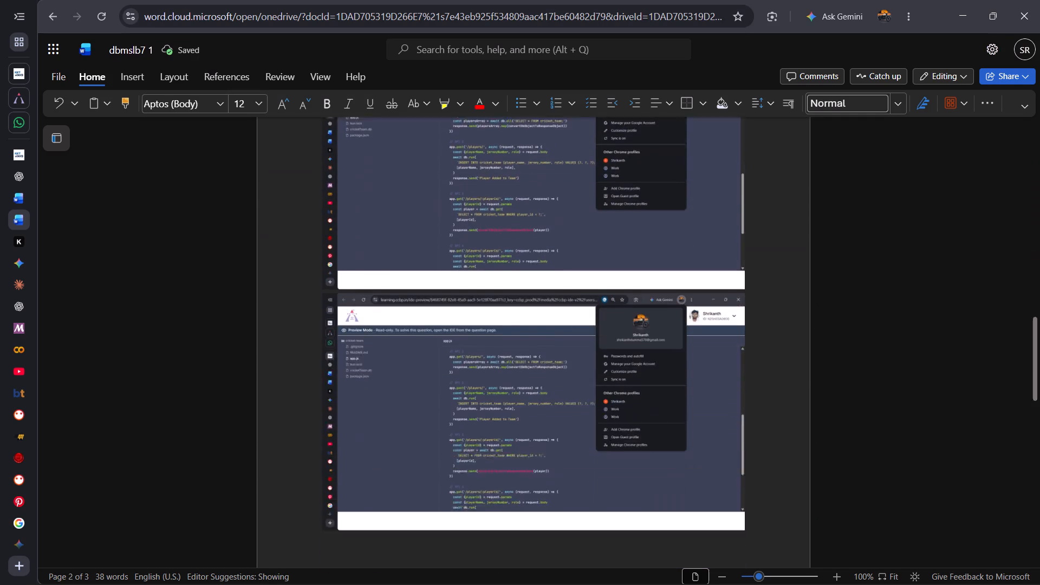
pyautogui.scroll(-5, 366, 177)
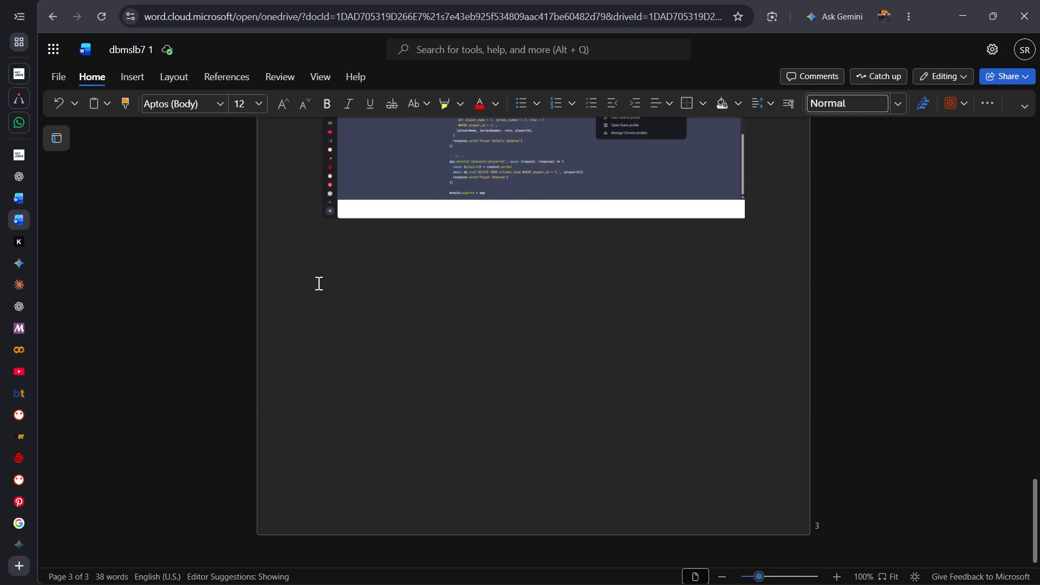
pyautogui.click(322, 322)
pyautogui.press('Down')
pyautogui.press('Down')
pyautogui.press('Right')
pyautogui.press('Return')
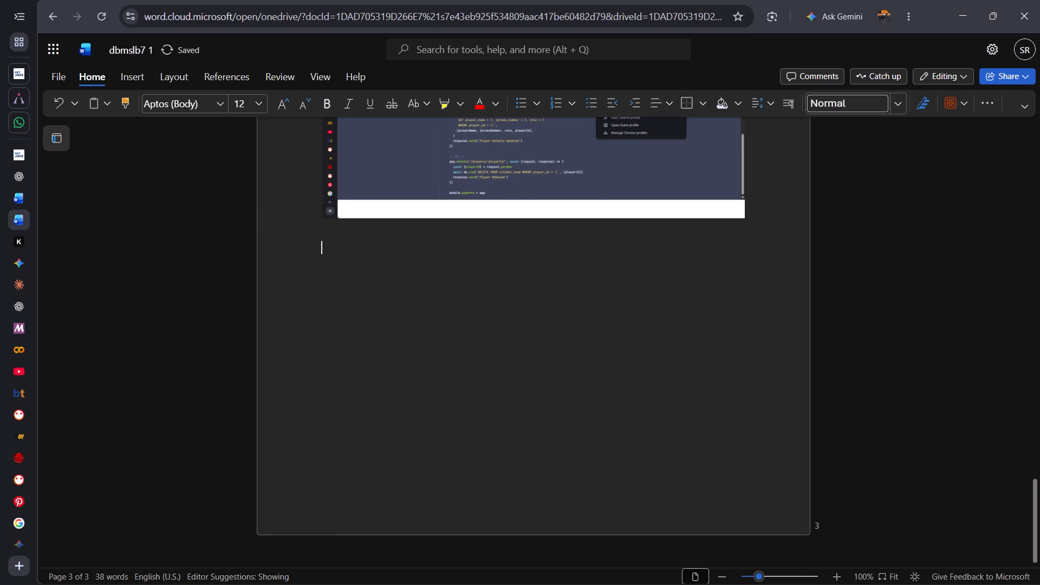
pyautogui.write('2.')
pyautogui.press('Return')
# Close the Cricket Team code preview tab and open the Movies coding practice question from the course page.
pyautogui.click(22, 163)
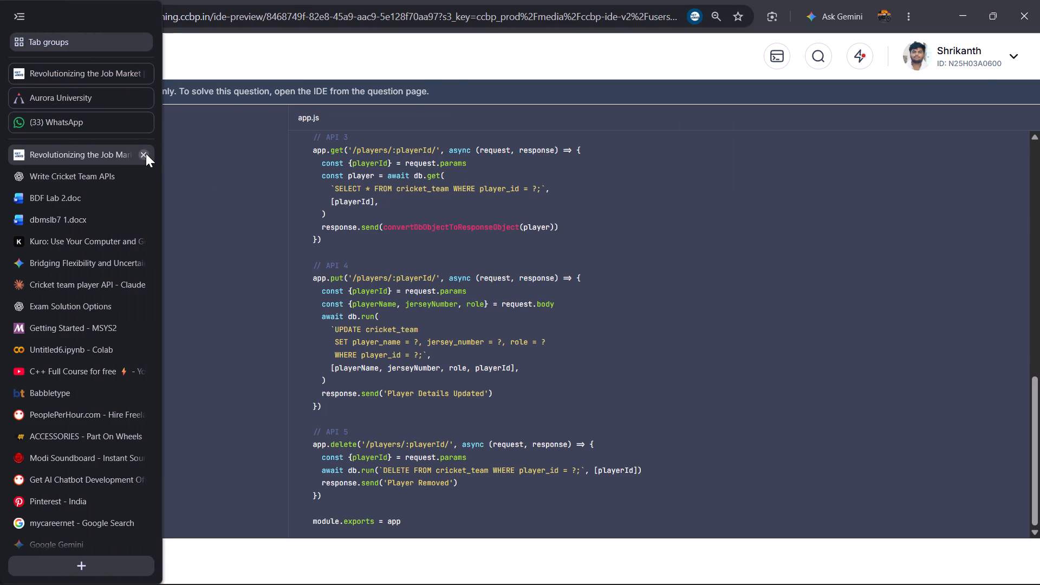
pyautogui.click(146, 153)
pyautogui.click(62, 71)
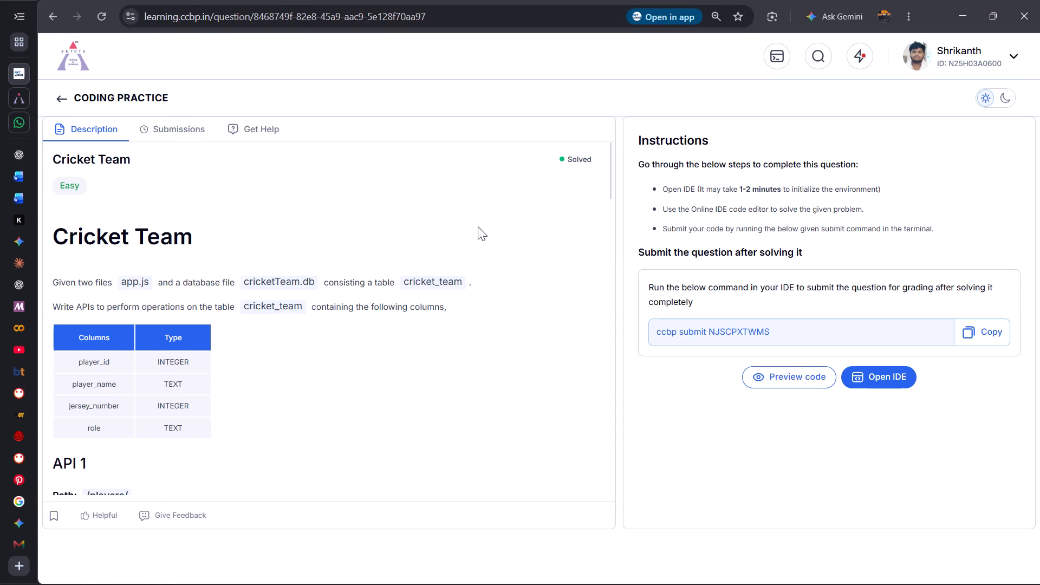
pyautogui.click(64, 100)
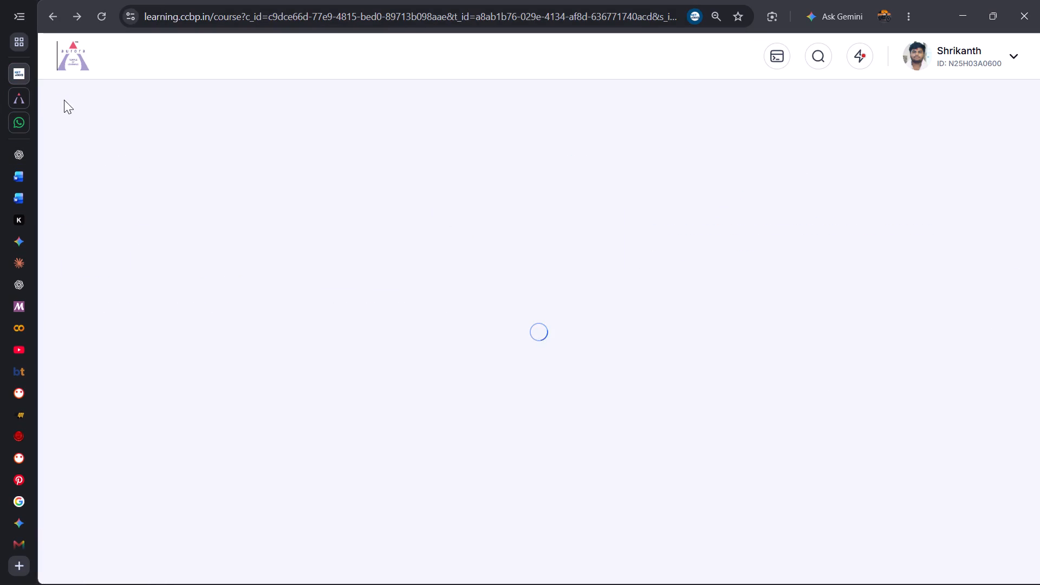
pyautogui.click(586, 279)
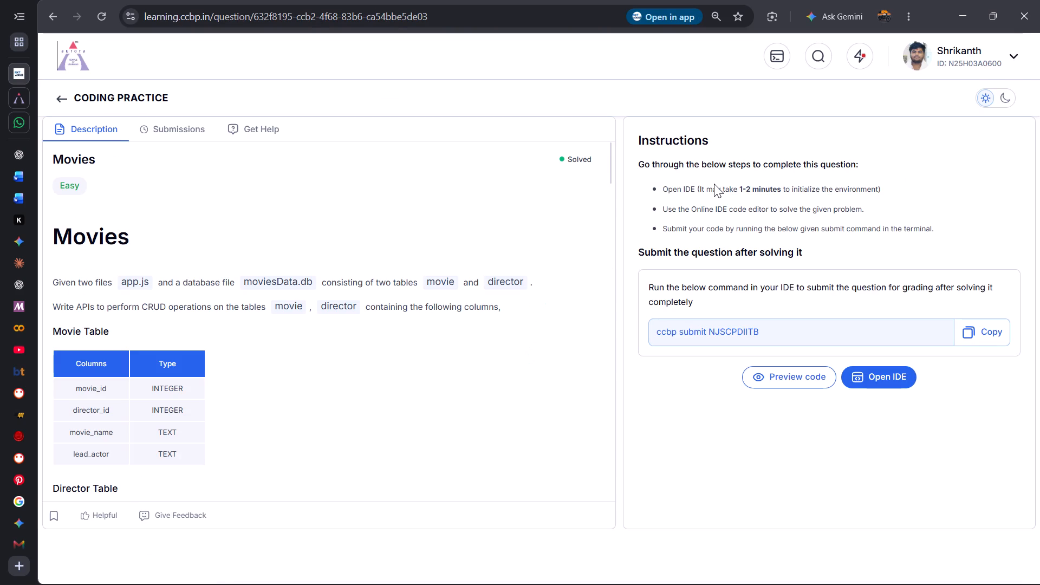
# Take a full-screen screenshot of the Movies question page.
pyautogui.press('shift+super+s')
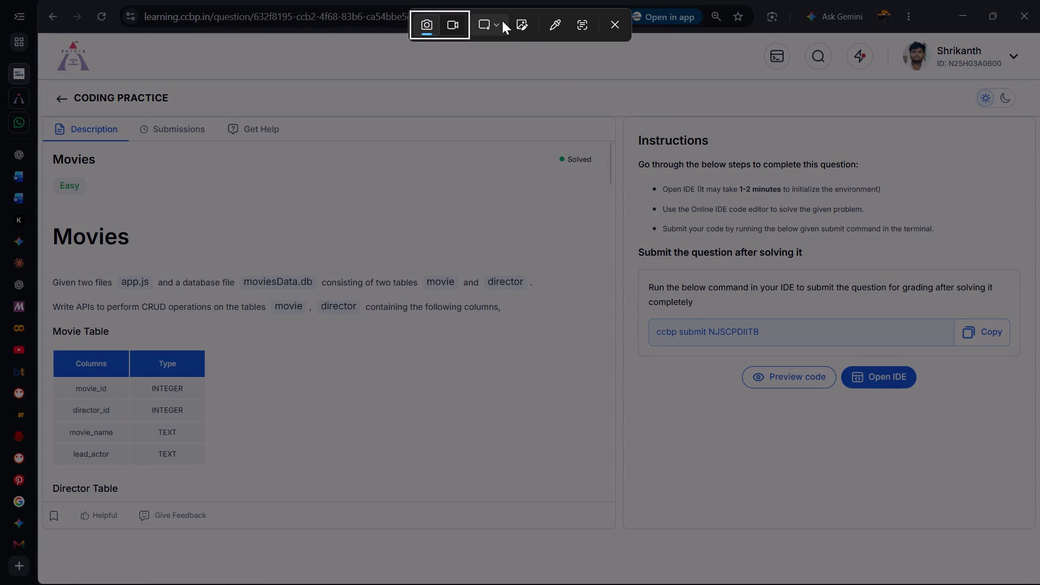
pyautogui.click(502, 21)
pyautogui.click(506, 73)
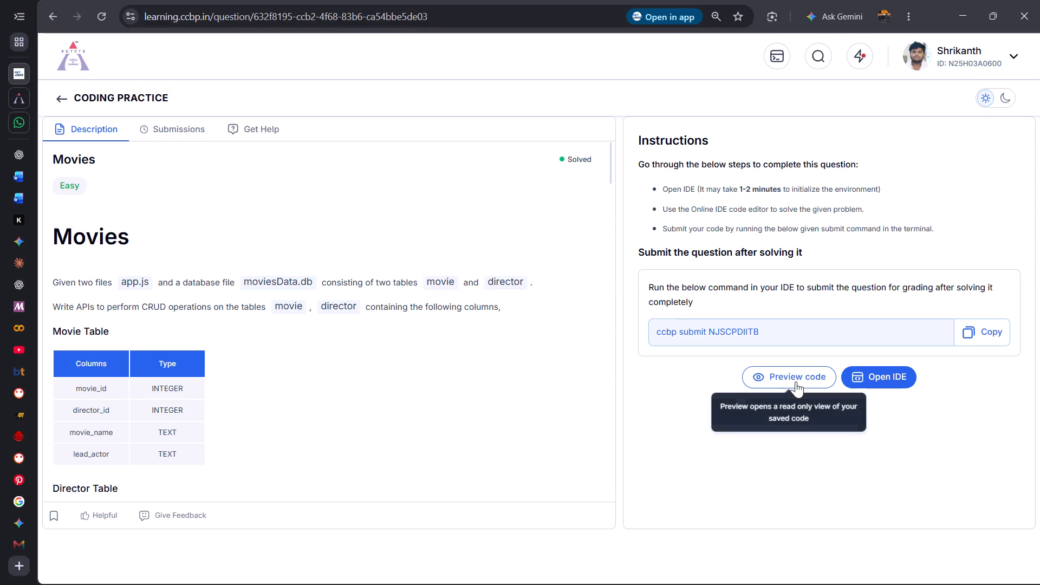
# Open the Movies code preview and take a full-screen screenshot of the start of app.js with the browser profile details showing.
pyautogui.click(796, 381)
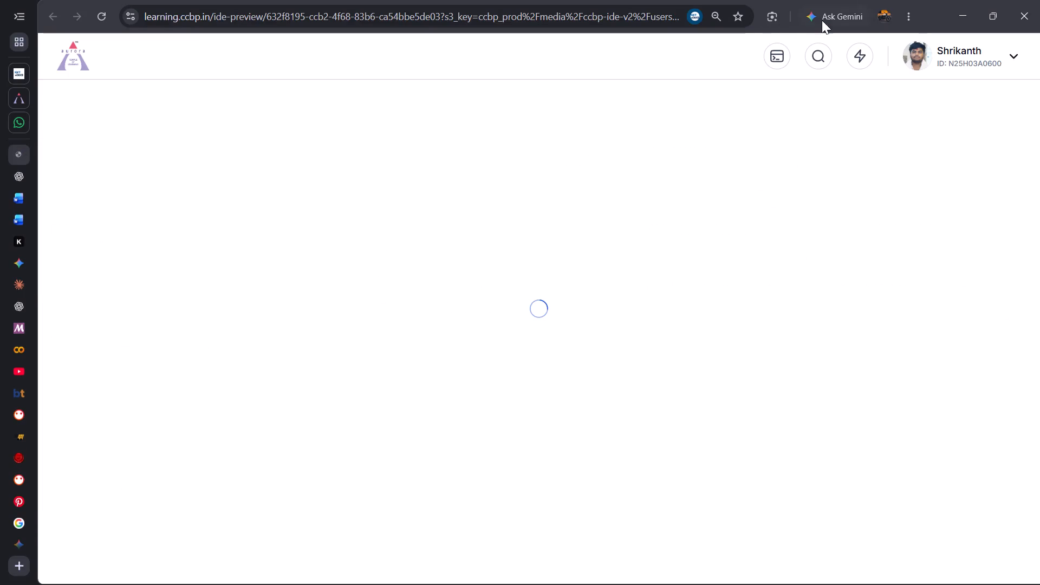
pyautogui.click(882, 18)
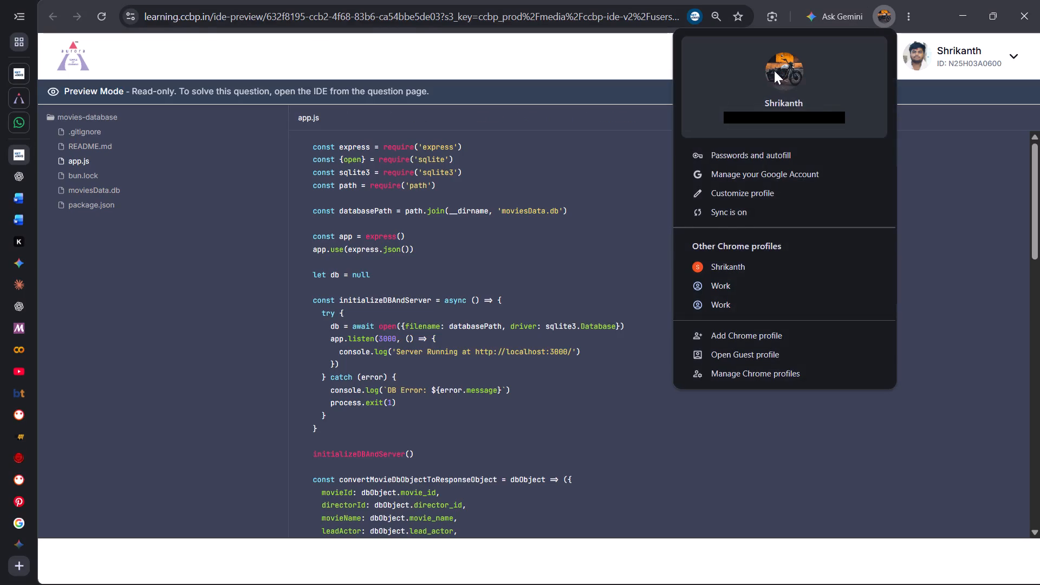
pyautogui.press('shift+super+s')
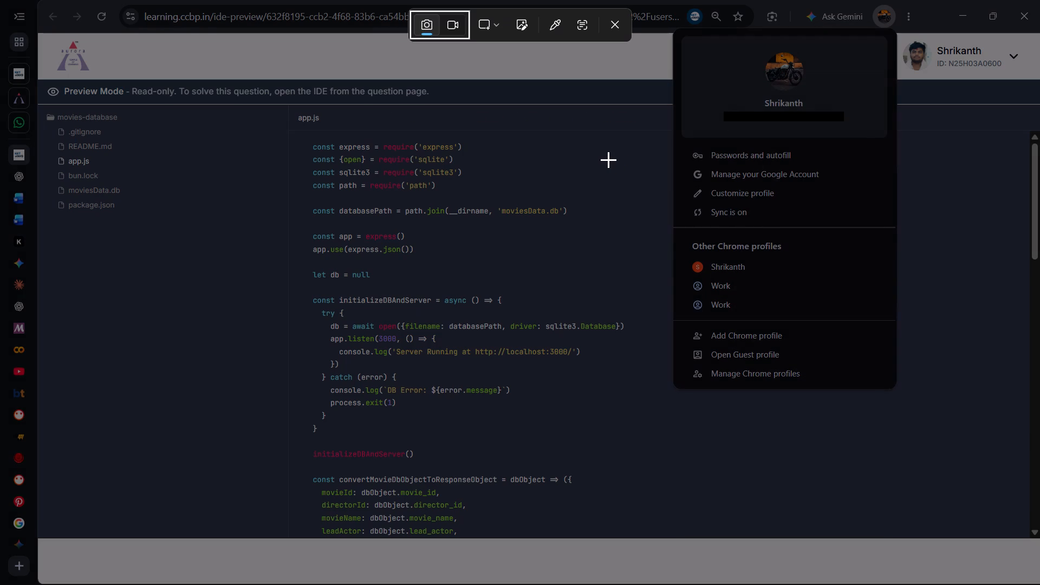
pyautogui.click(498, 19)
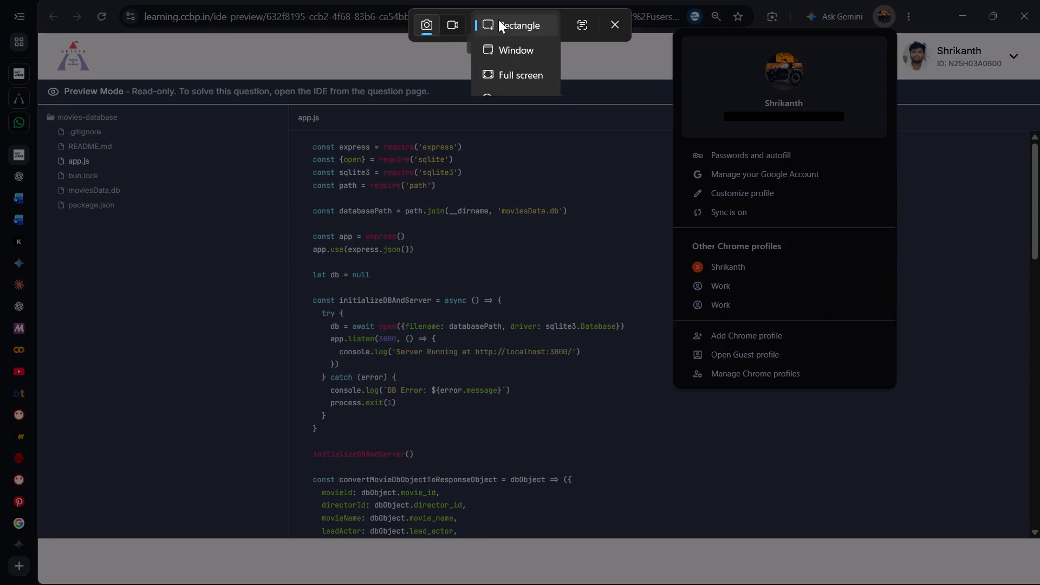
pyautogui.click(502, 71)
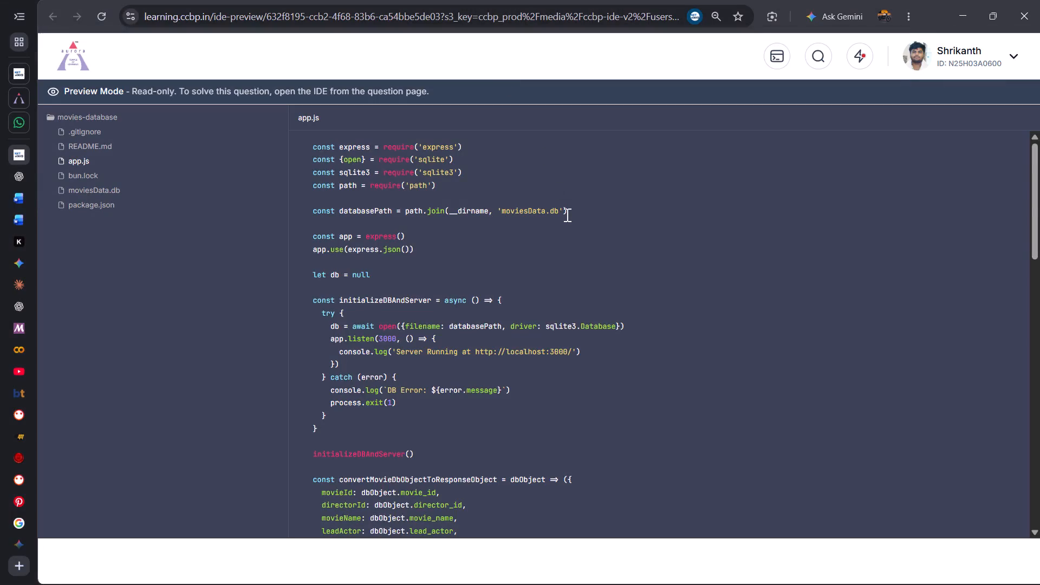
# Take a full-screen screenshot of the app.js section covering APIs 1 to 3, with the browser profile details showing.
pyautogui.scroll(-6, 566, 214)
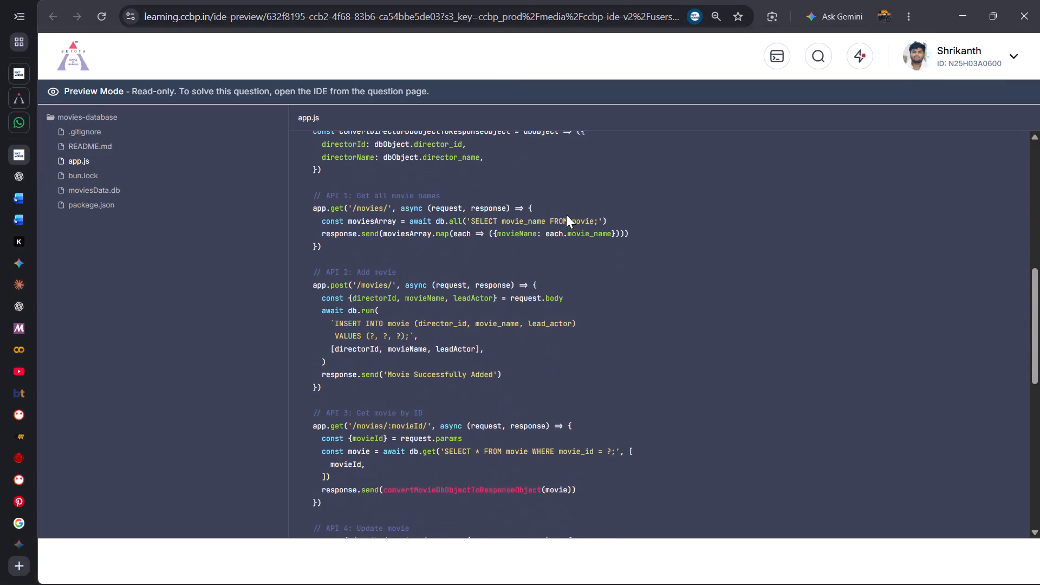
pyautogui.scroll(-1, 566, 214)
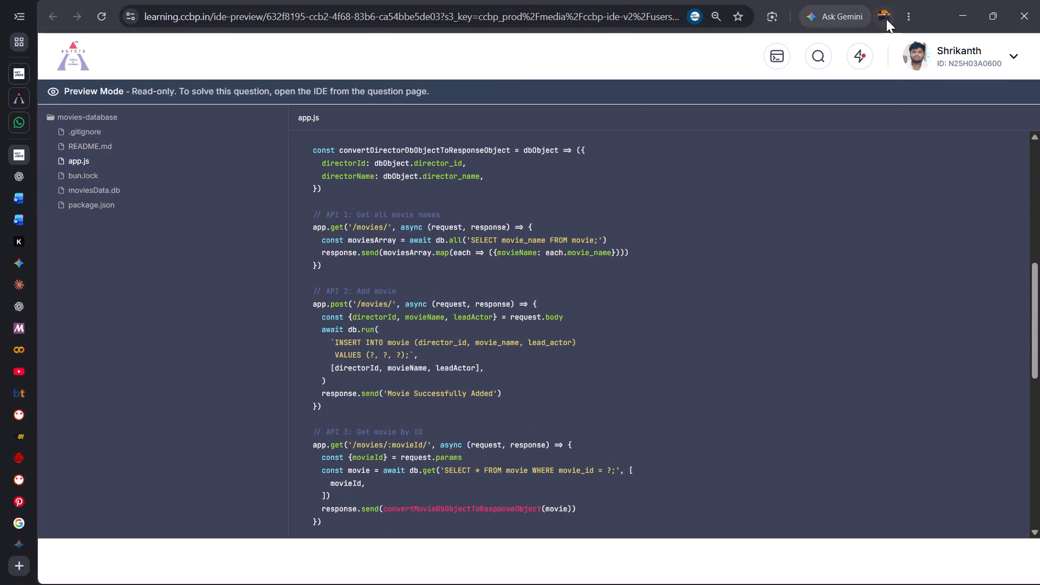
pyautogui.click(886, 19)
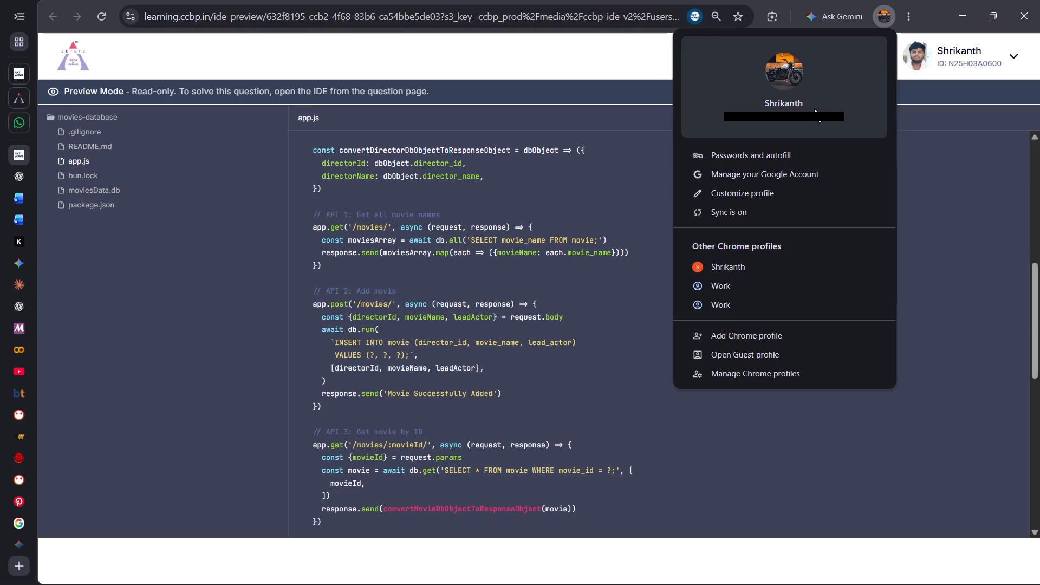
pyautogui.press('shift+super+s')
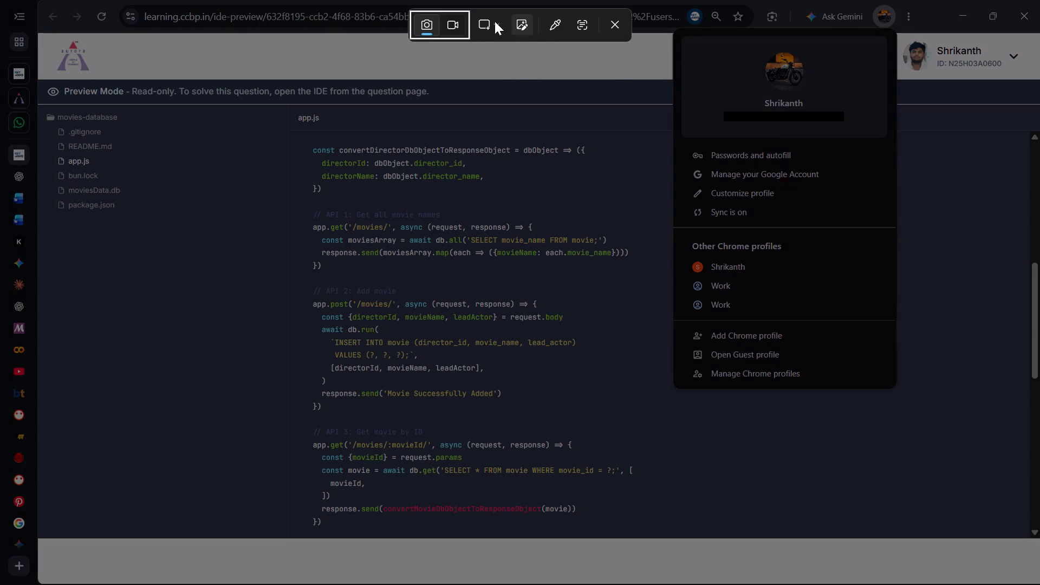
pyautogui.click(495, 21)
pyautogui.click(511, 73)
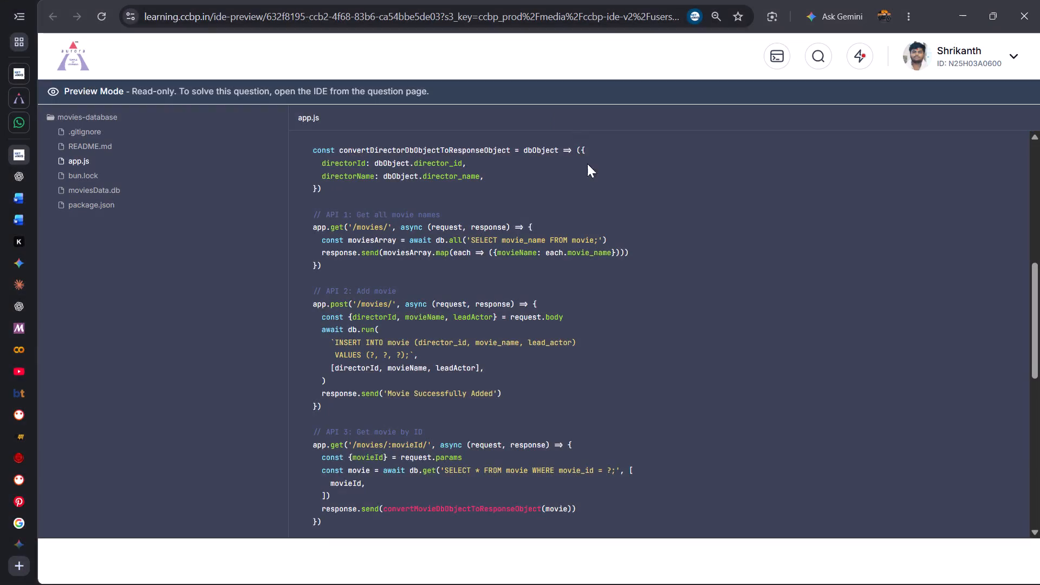
# Take a full-screen screenshot of the app.js section from API 4 through API 6, with the browser profile details showing.
pyautogui.scroll(-7, 595, 177)
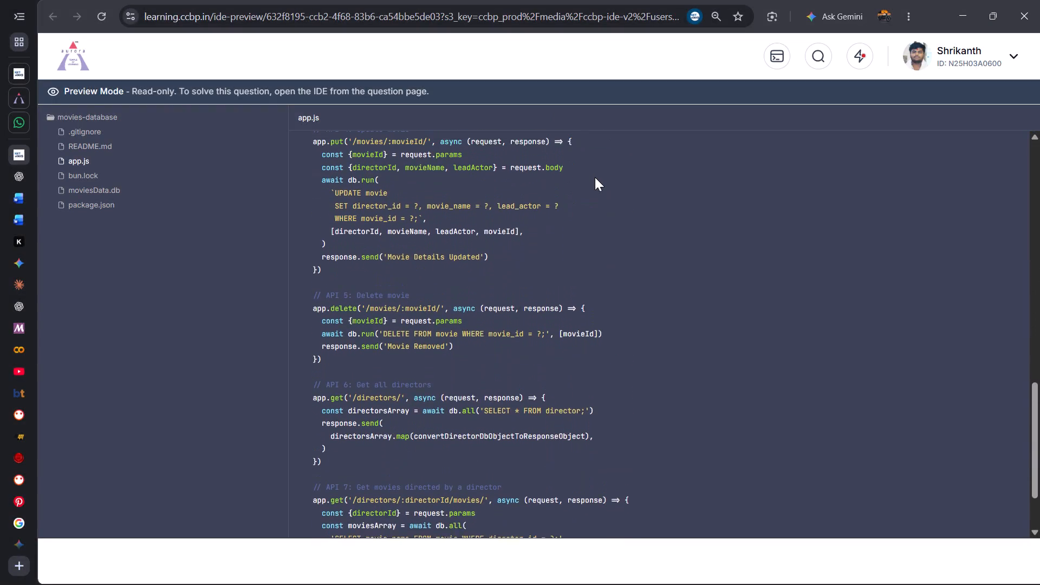
pyautogui.click(887, 7)
pyautogui.press('shift+super+s')
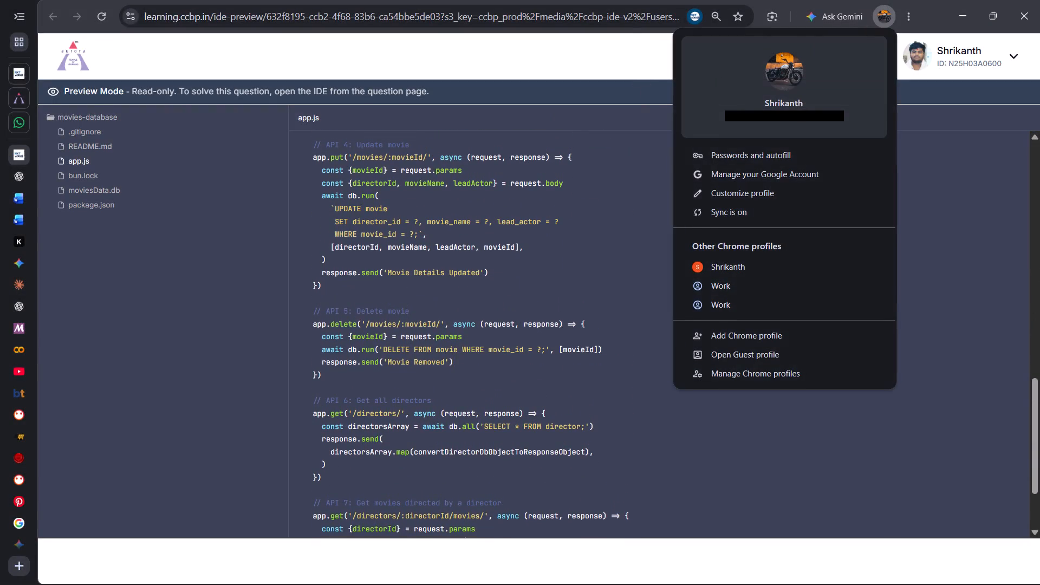
pyautogui.click(491, 29)
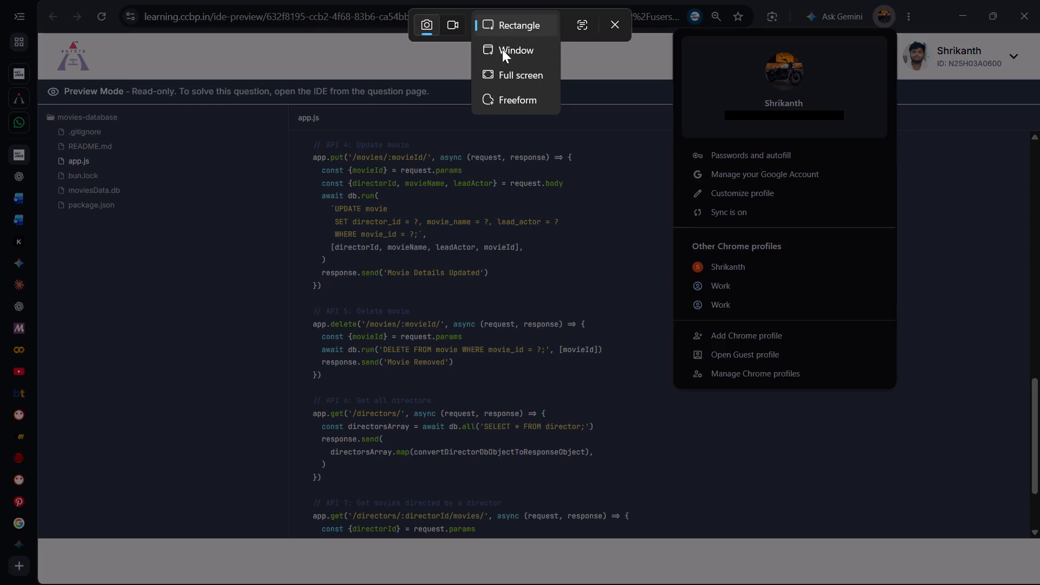
pyautogui.click(519, 73)
# Take a full-screen screenshot of the end of app.js, down to module.exports, without the profile details.
pyautogui.scroll(-6, 566, 189)
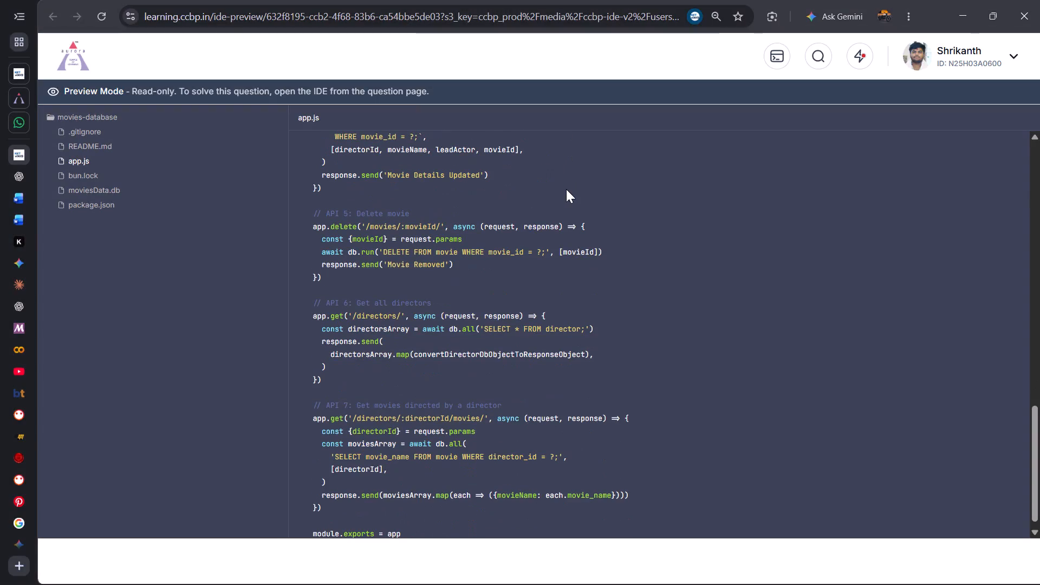
pyautogui.press('shift+super+s')
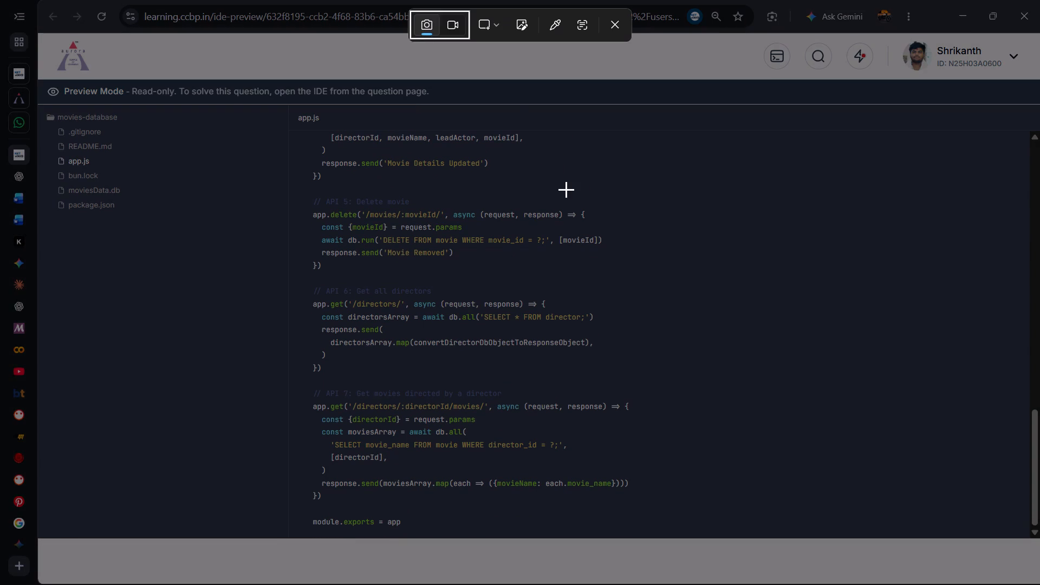
pyautogui.click(497, 28)
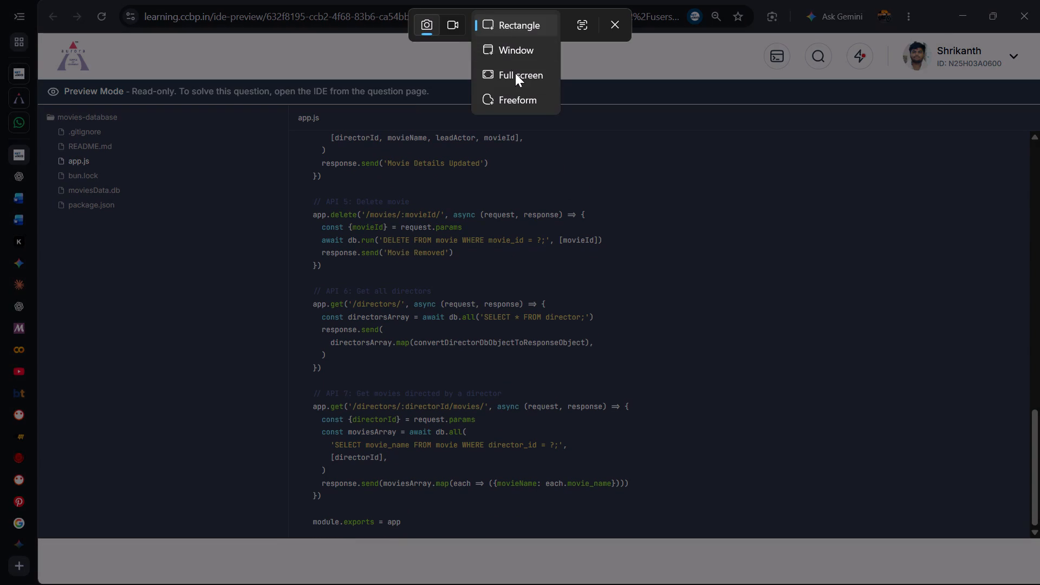
pyautogui.click(515, 75)
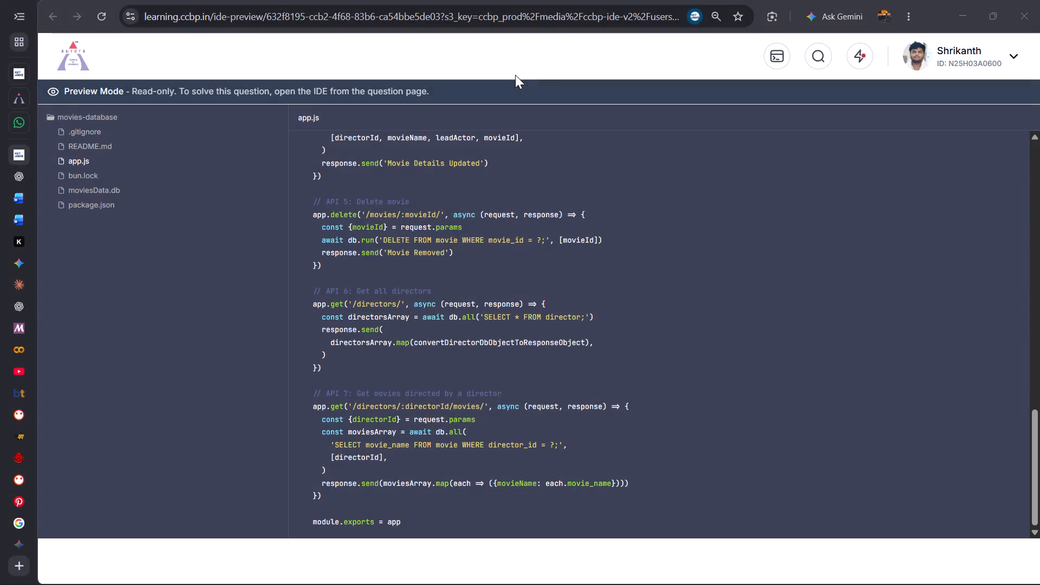
# Copy the Movies question screenshot from the File Explorer Gallery and paste it below "2." in the dbmslb7 1 Word document.
pyautogui.click(22, 223)
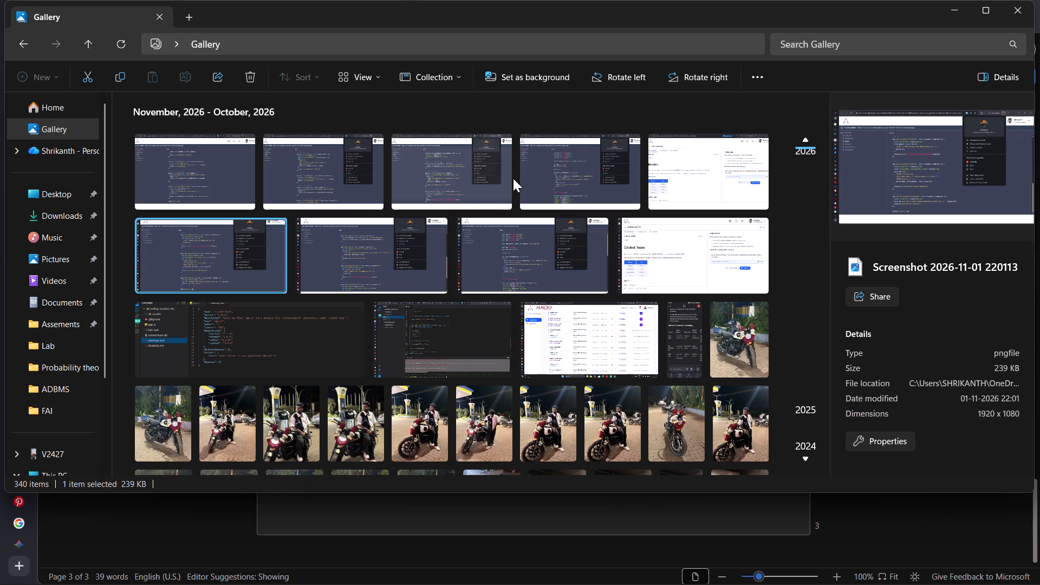
pyautogui.click(686, 164)
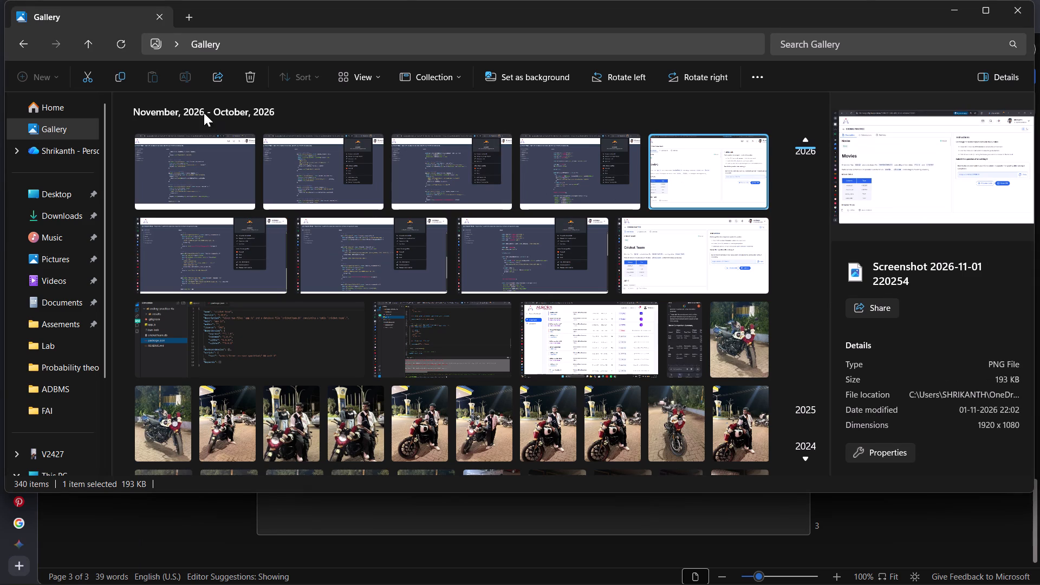
pyautogui.click(126, 77)
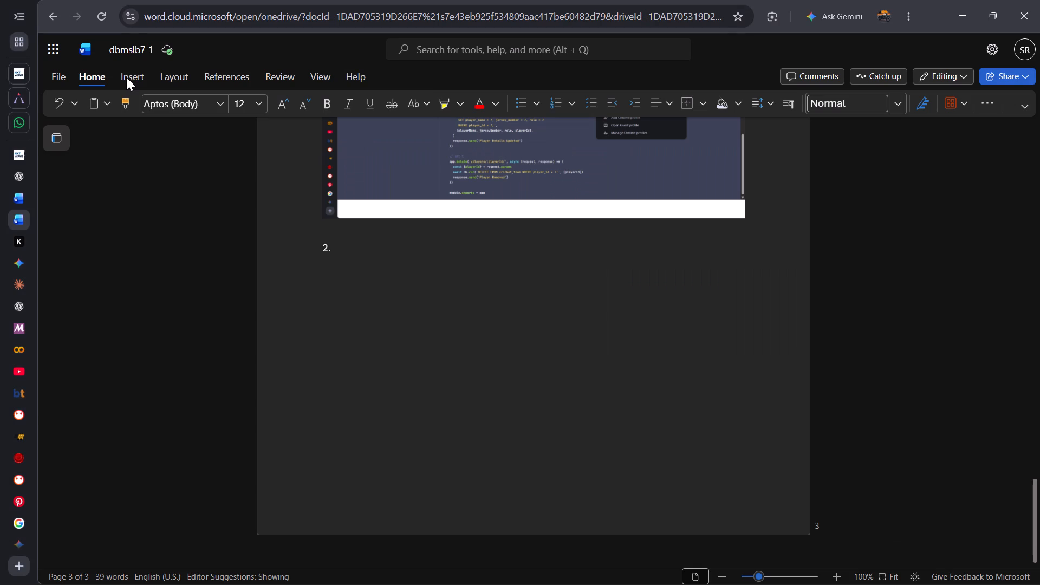
pyautogui.hotkey('ctrl', 'v')
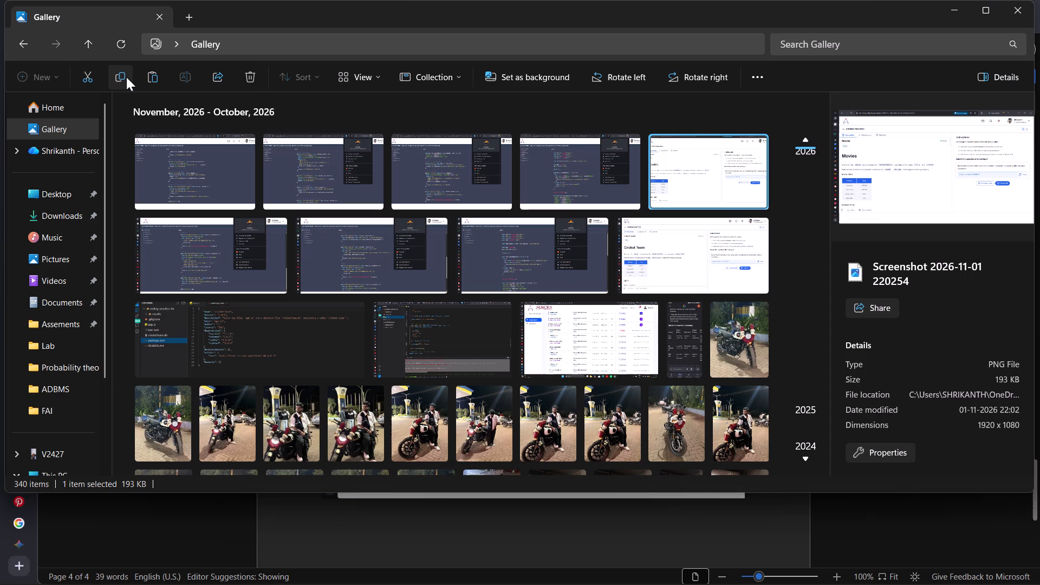
# Copy the four Movies app.js screenshots one by one from the Gallery and paste them in code order below the question screenshot.
pyautogui.press('Left')
pyautogui.click(568, 159)
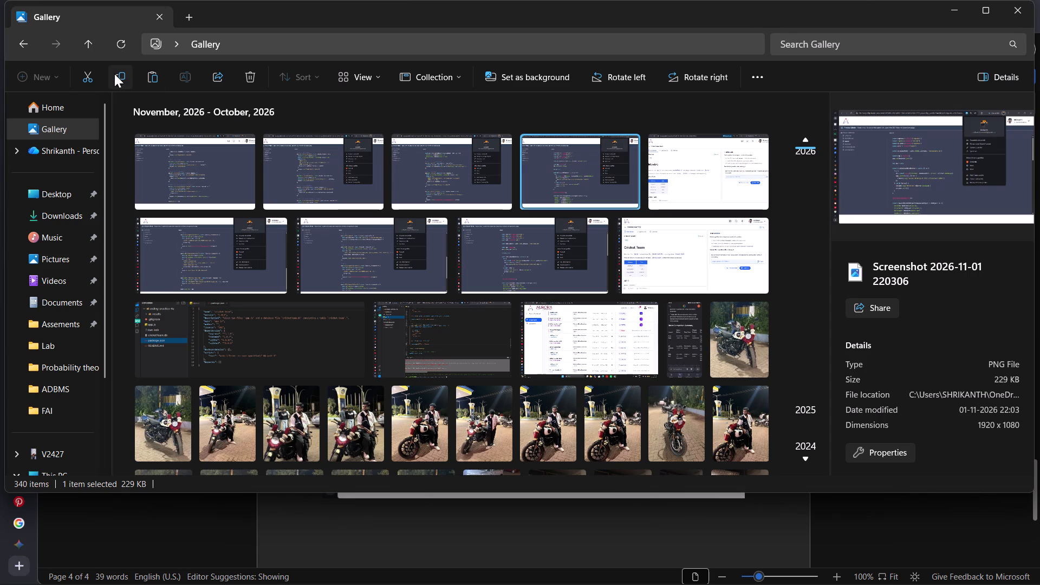
pyautogui.click(114, 71)
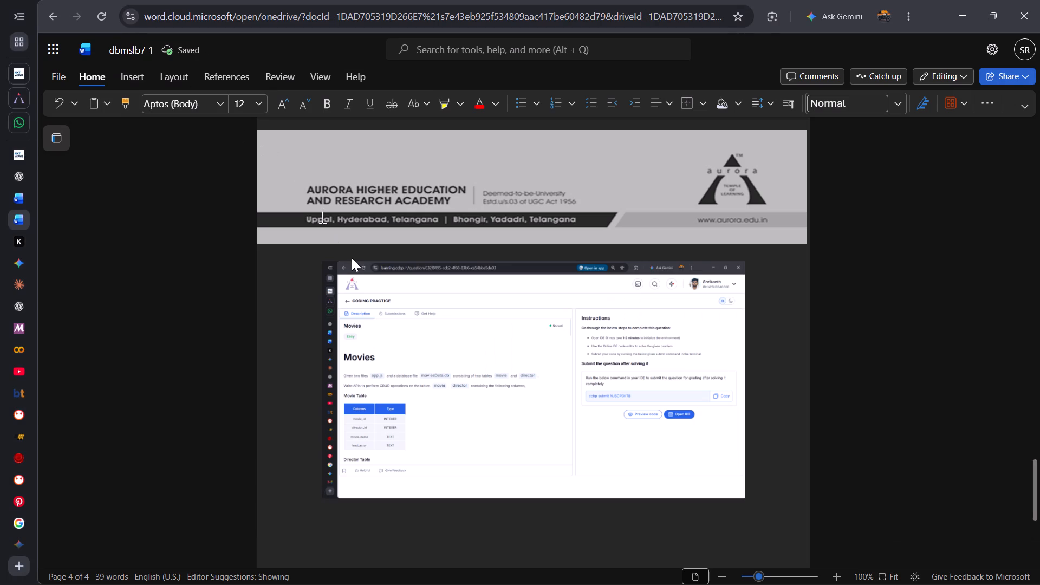
pyautogui.hotkey('ctrl', 'v')
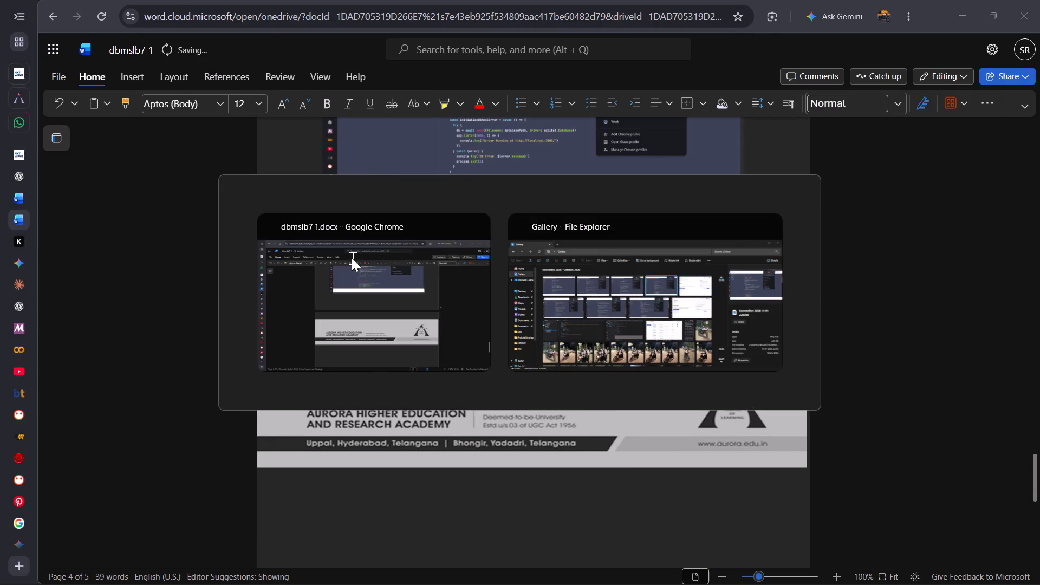
pyautogui.click(477, 195)
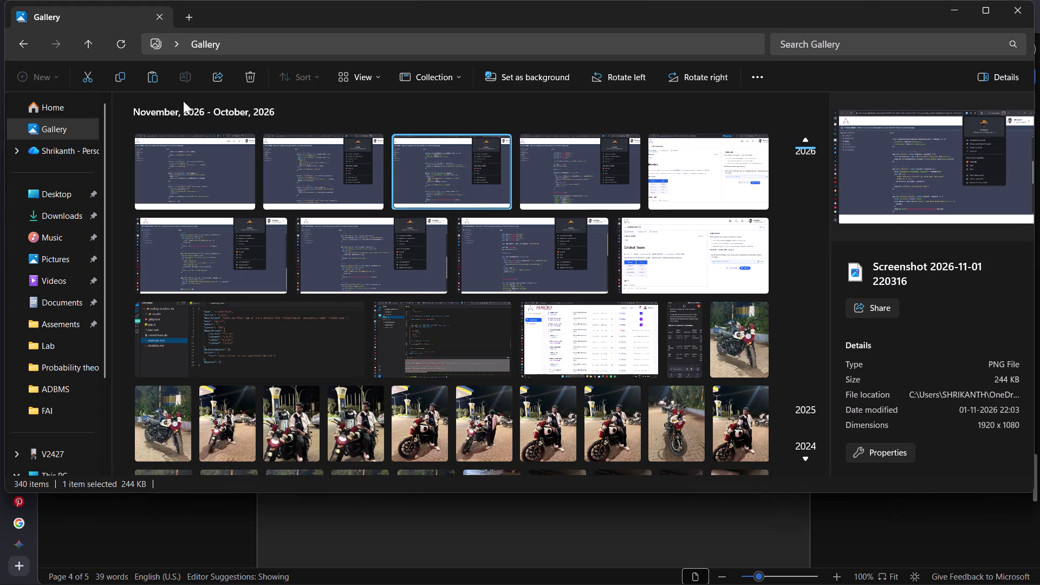
pyautogui.click(114, 72)
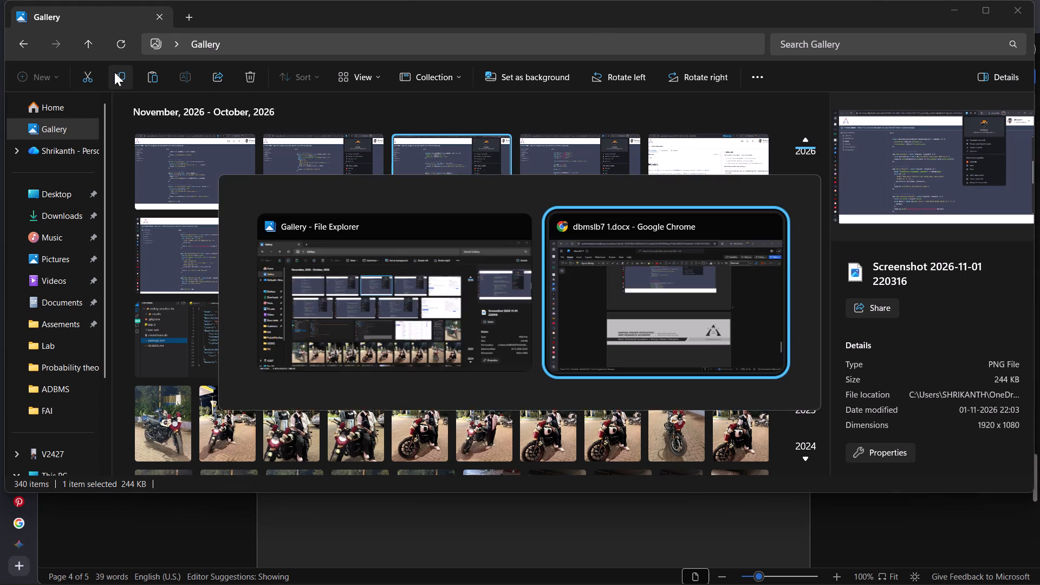
pyautogui.hotkey('ctrl', 'v')
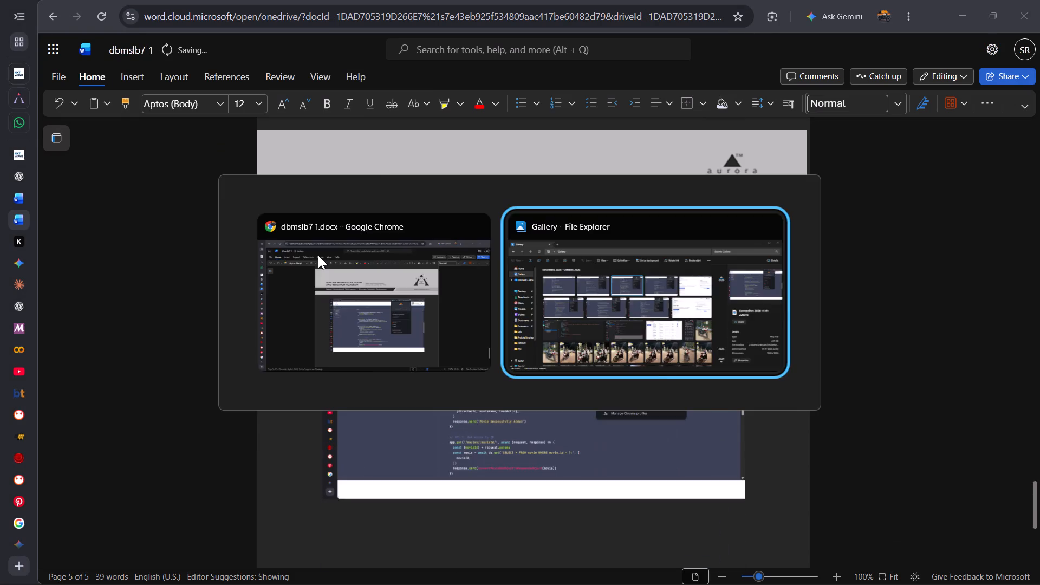
pyautogui.click(349, 201)
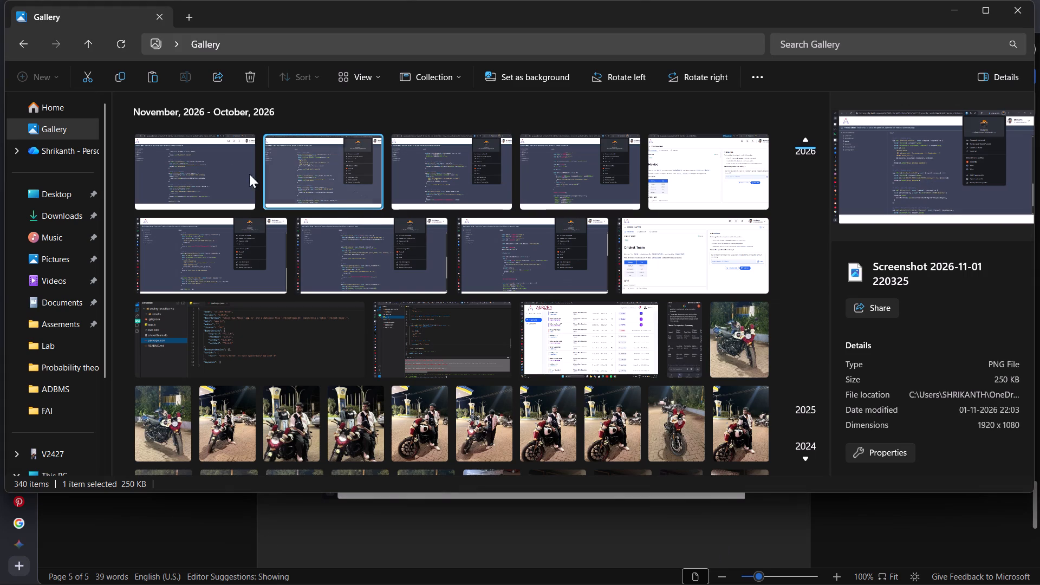
pyautogui.click(129, 77)
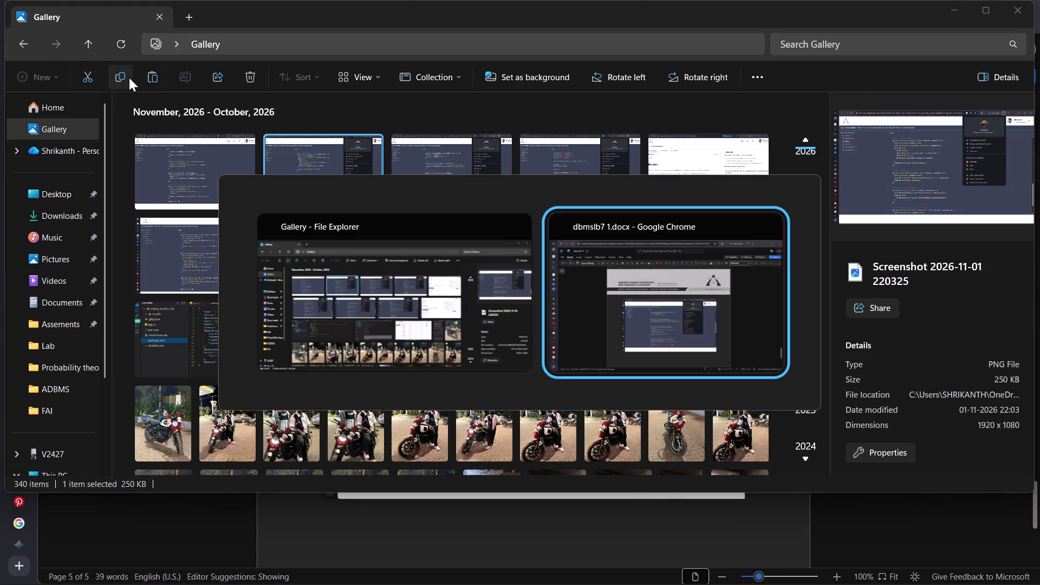
pyautogui.hotkey('ctrl', 'v')
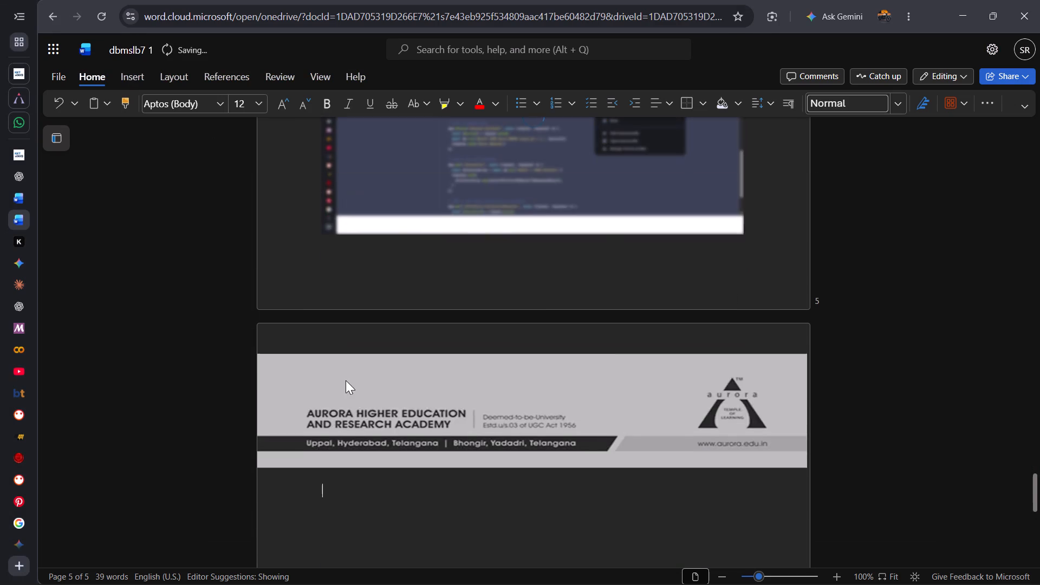
pyautogui.click(194, 200)
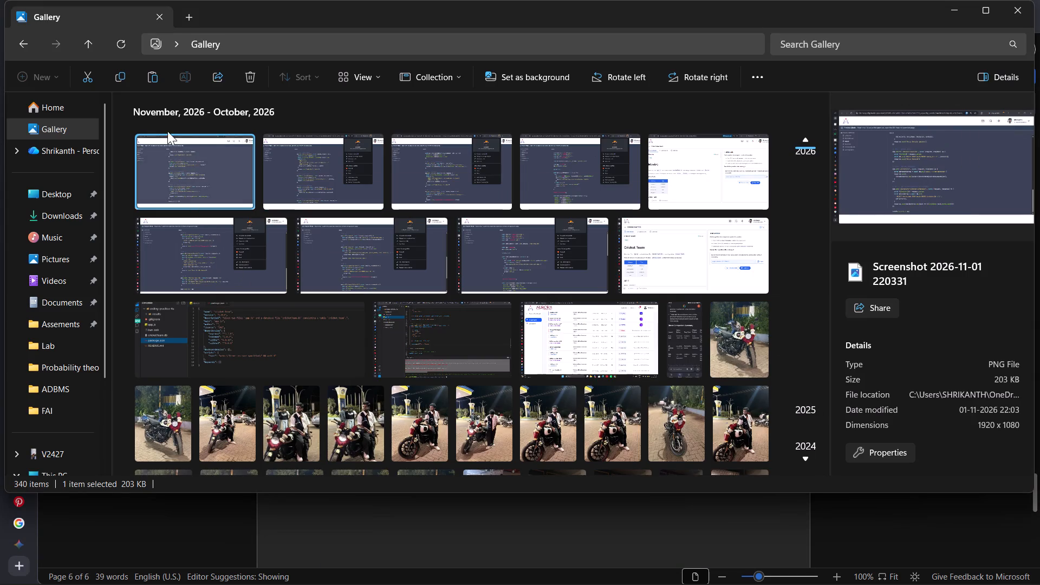
pyautogui.click(121, 70)
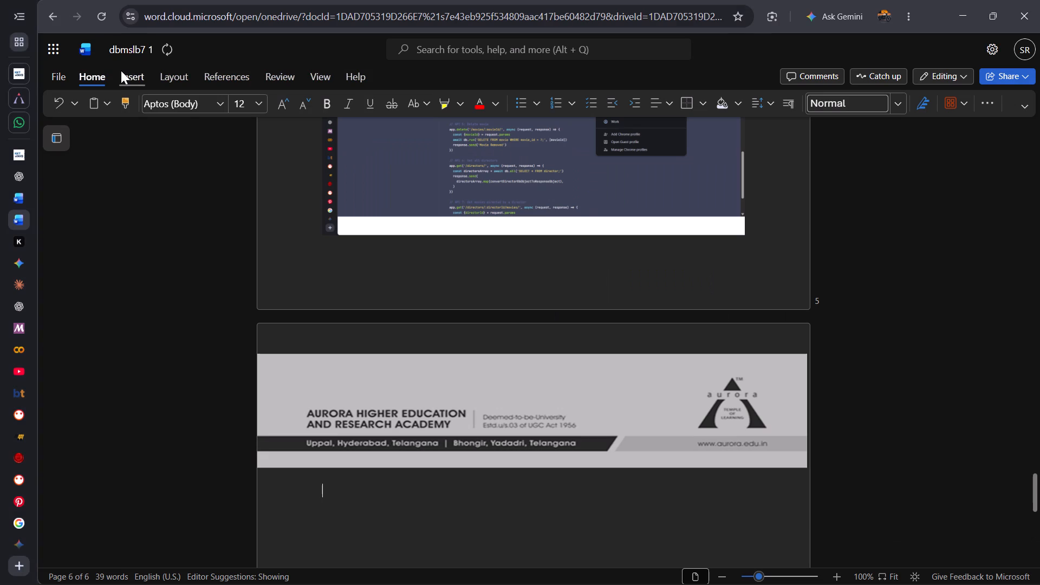
pyautogui.hotkey('ctrl', 'v')
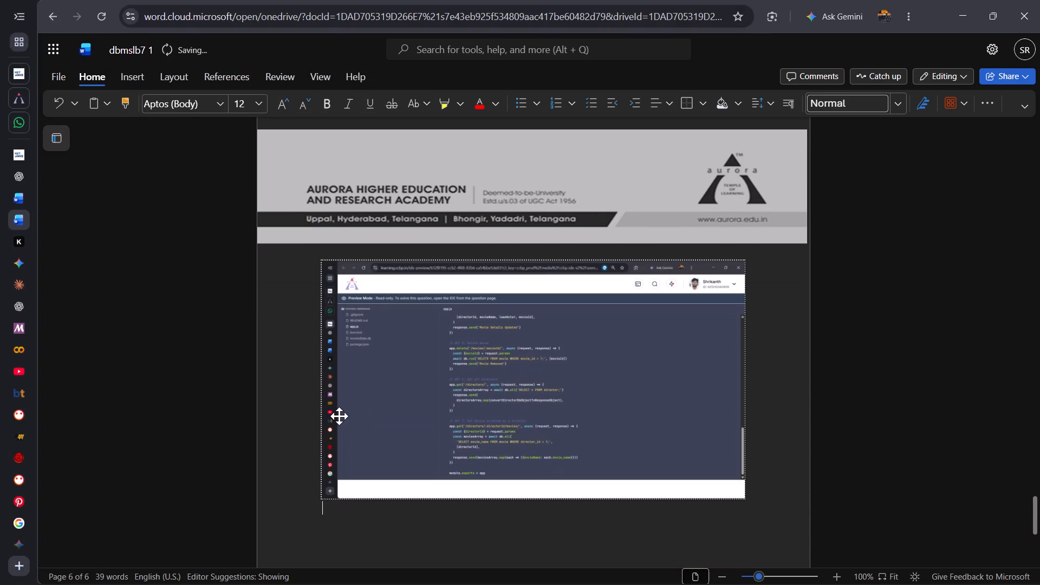
# Insert empty lines before "2." on page 3 to move the number to the top of page 4.
pyautogui.scroll(11, 339, 416)
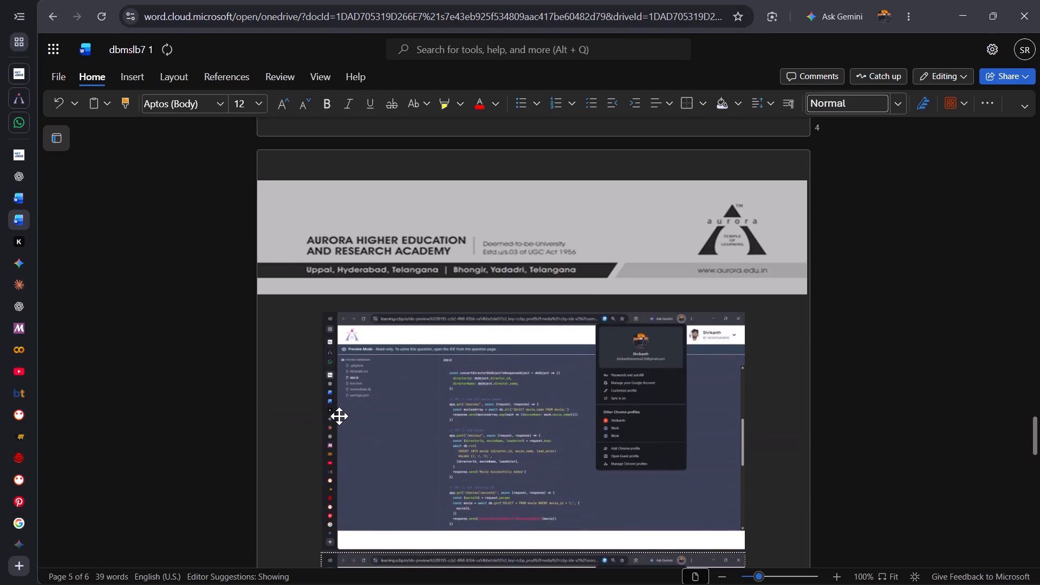
pyautogui.scroll(13, 339, 416)
pyautogui.scroll(-1, 362, 484)
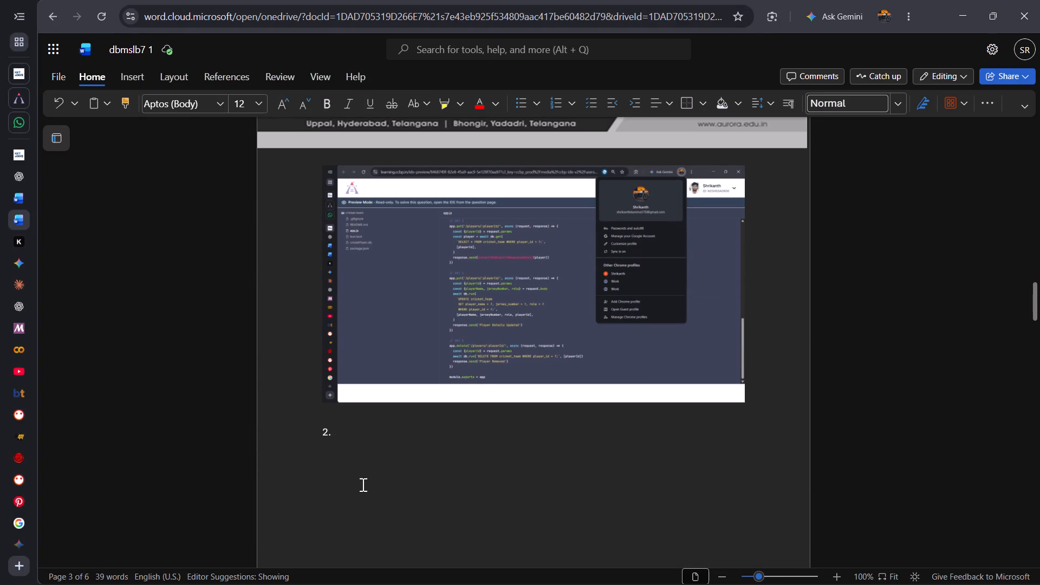
pyautogui.scroll(-1, 362, 484)
pyautogui.click(345, 436)
pyautogui.press('Left')
pyautogui.press('Left')
pyautogui.press('Return')
pyautogui.press('Return')
pyautogui.press('Return')
pyautogui.press('Return')
pyautogui.press('Return')
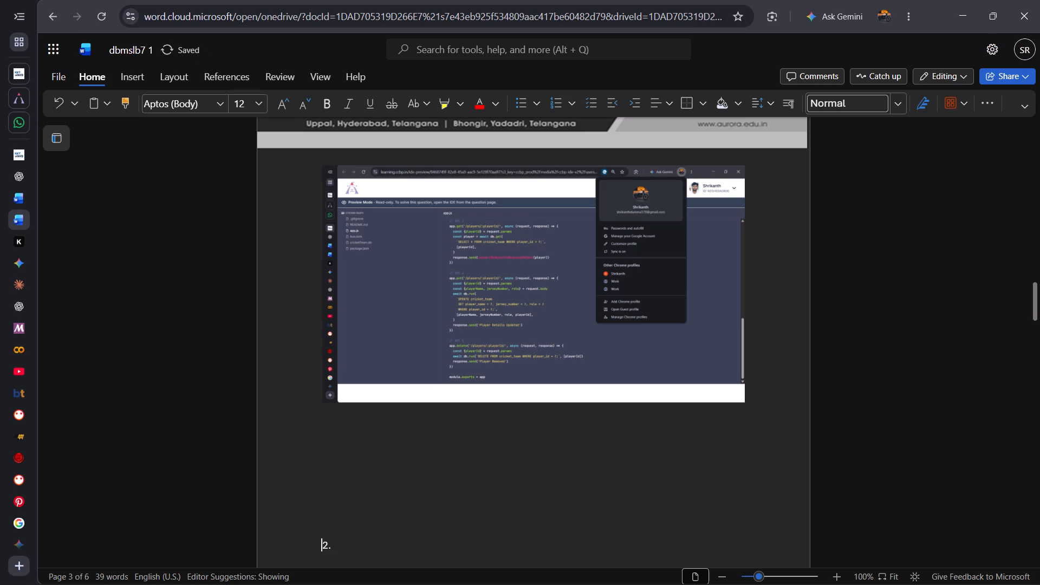
pyautogui.press('Return')
pyautogui.press('Return')
pyautogui.scroll(-4, 345, 436)
pyautogui.press('Return')
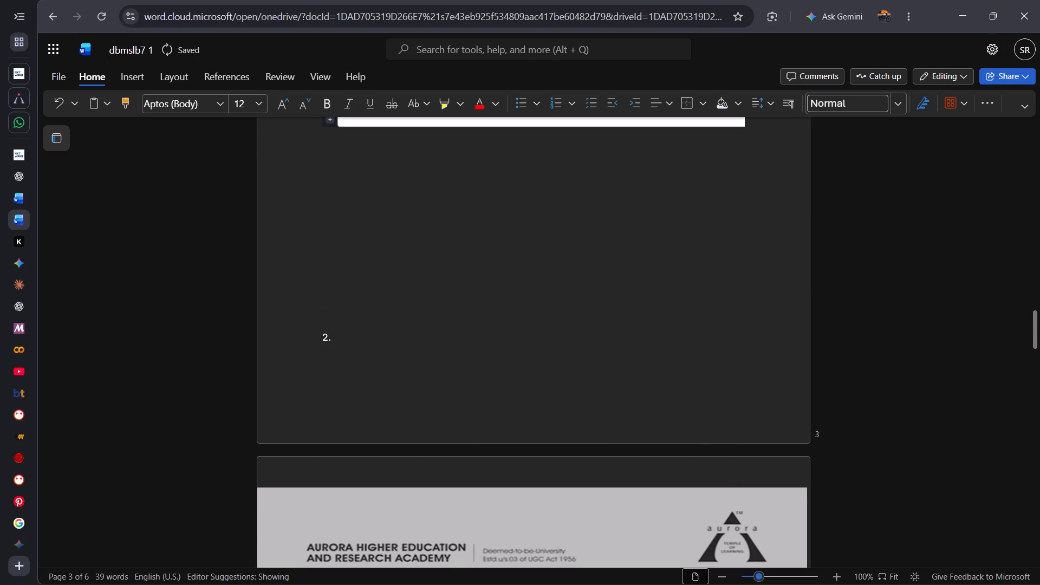
pyautogui.press('Return')
pyautogui.press('Return')
pyautogui.scroll(-6, 345, 436)
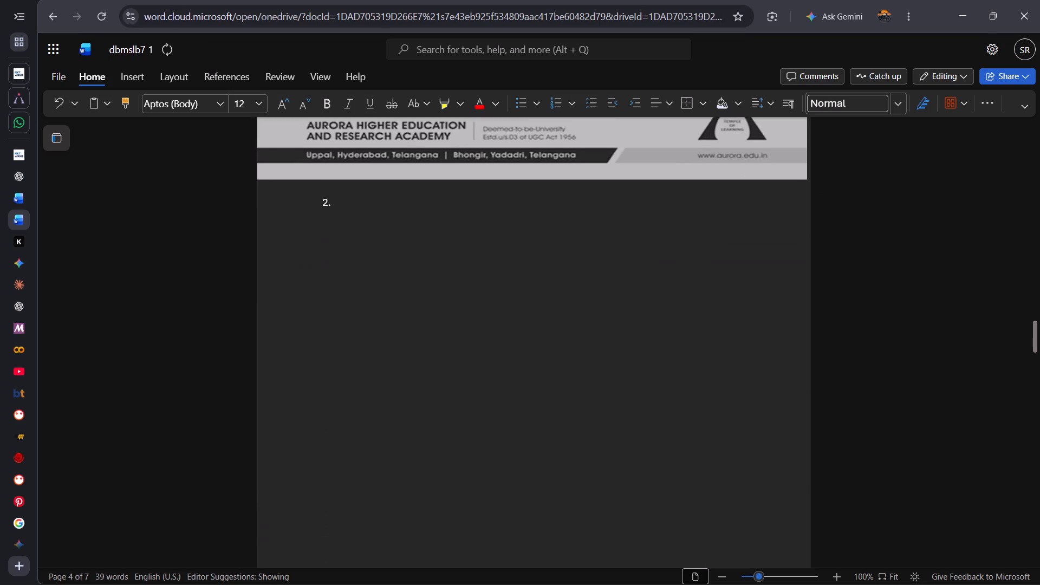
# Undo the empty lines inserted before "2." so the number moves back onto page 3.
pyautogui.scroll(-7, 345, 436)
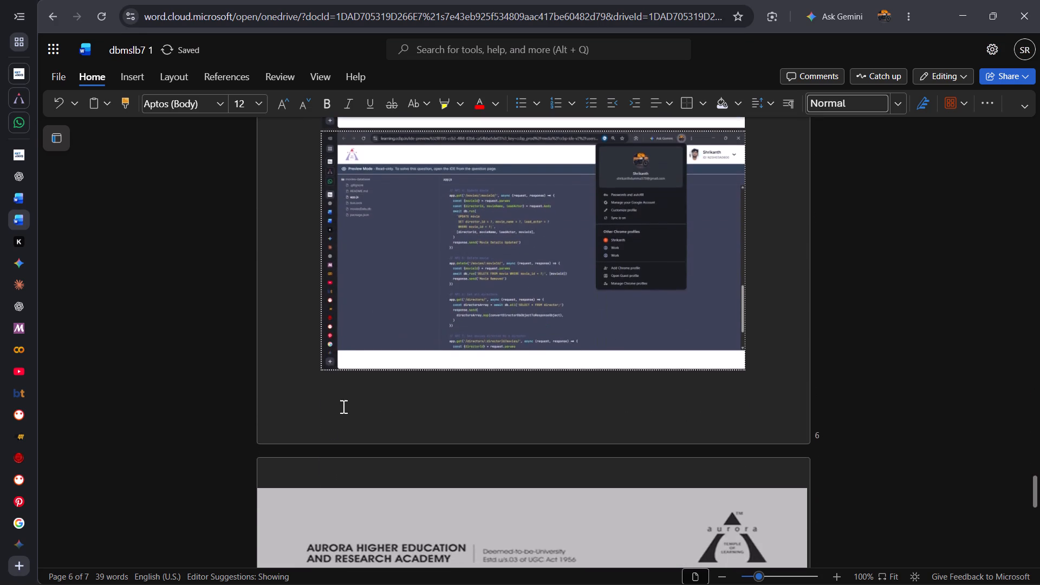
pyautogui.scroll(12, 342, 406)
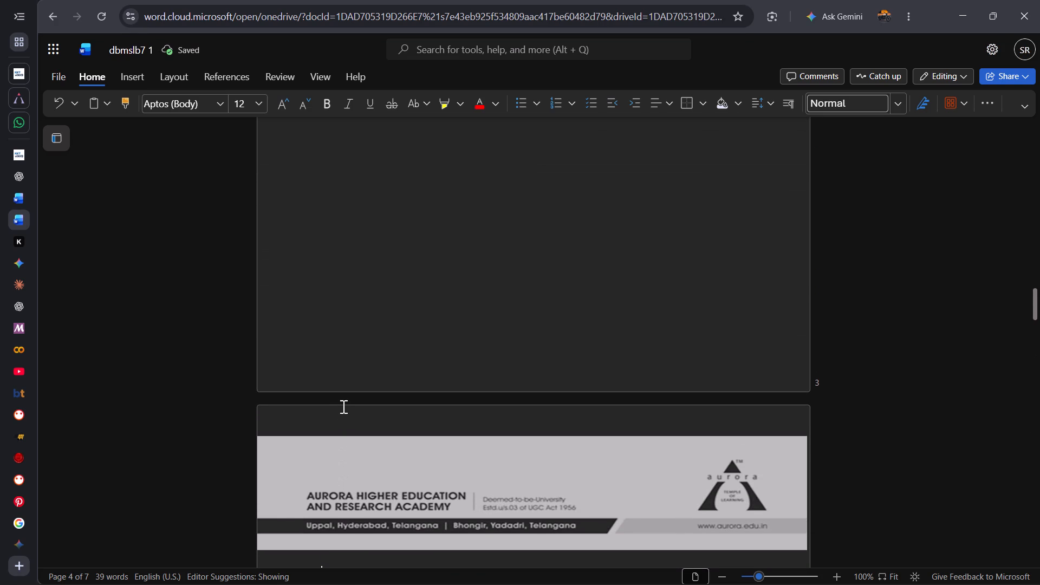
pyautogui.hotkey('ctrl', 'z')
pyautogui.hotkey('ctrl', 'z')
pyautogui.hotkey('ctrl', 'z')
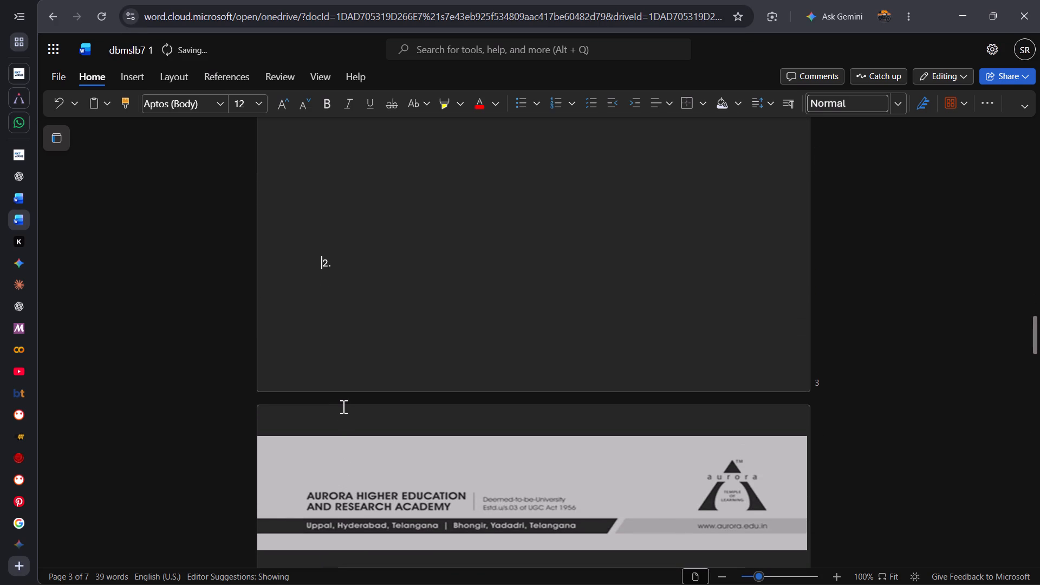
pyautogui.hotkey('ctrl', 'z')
# Review the layout of the whole report, checking how the numbers and the Cricket Team and Movies screenshots fall across the pages.
pyautogui.scroll(3, 342, 406)
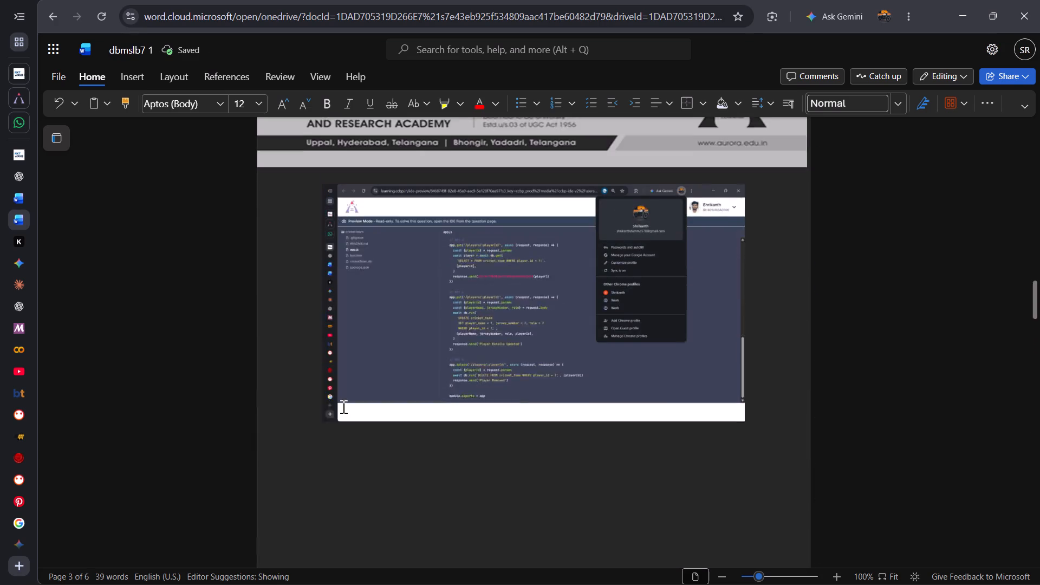
pyautogui.scroll(12, 342, 406)
pyautogui.scroll(-1, 342, 406)
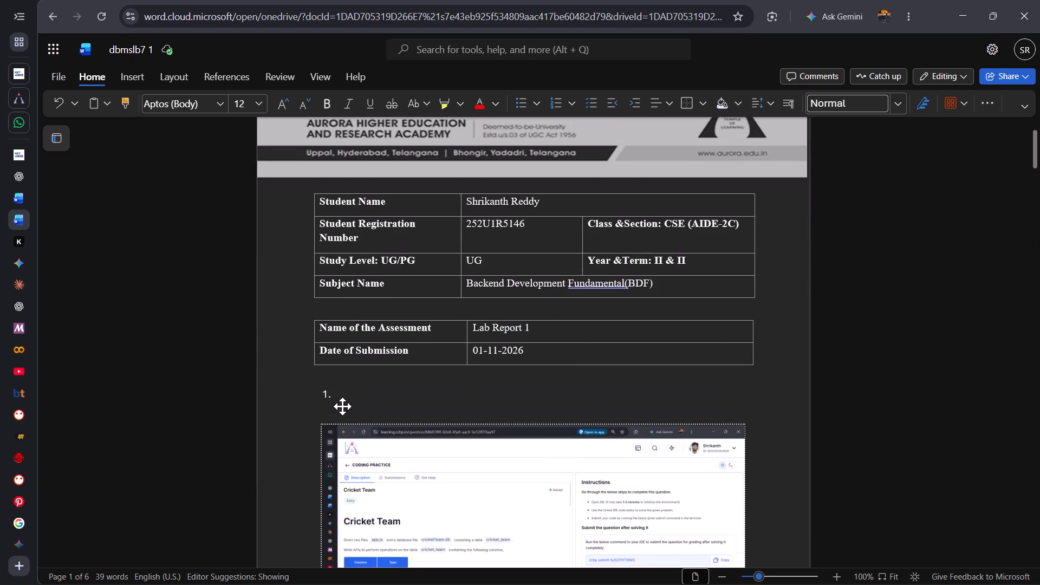
pyautogui.scroll(-4, 342, 406)
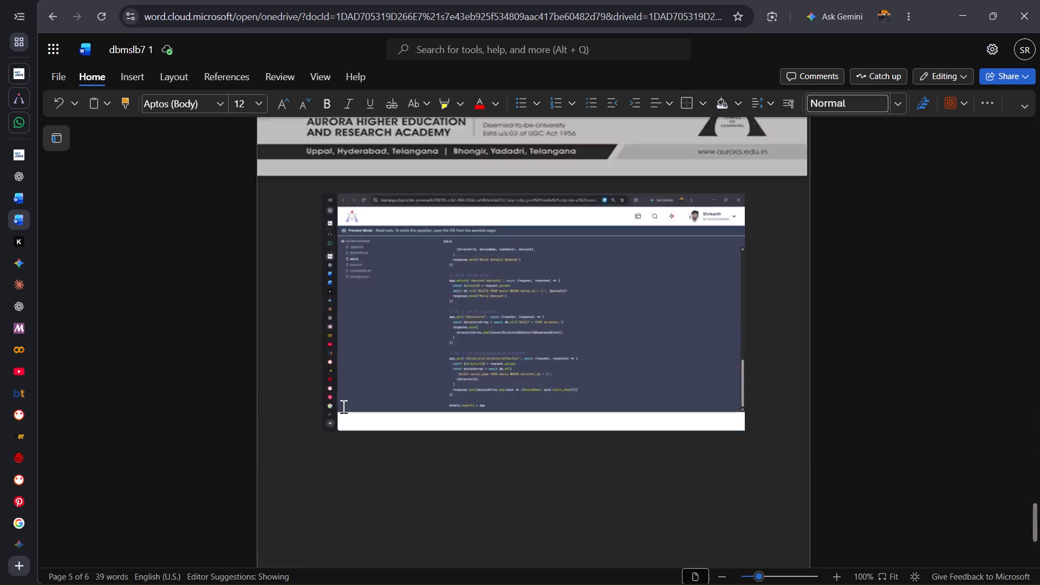
pyautogui.scroll(-1, 342, 406)
pyautogui.scroll(6, 342, 406)
pyautogui.hscroll(1, 342, 406)
pyautogui.scroll(11, 342, 406)
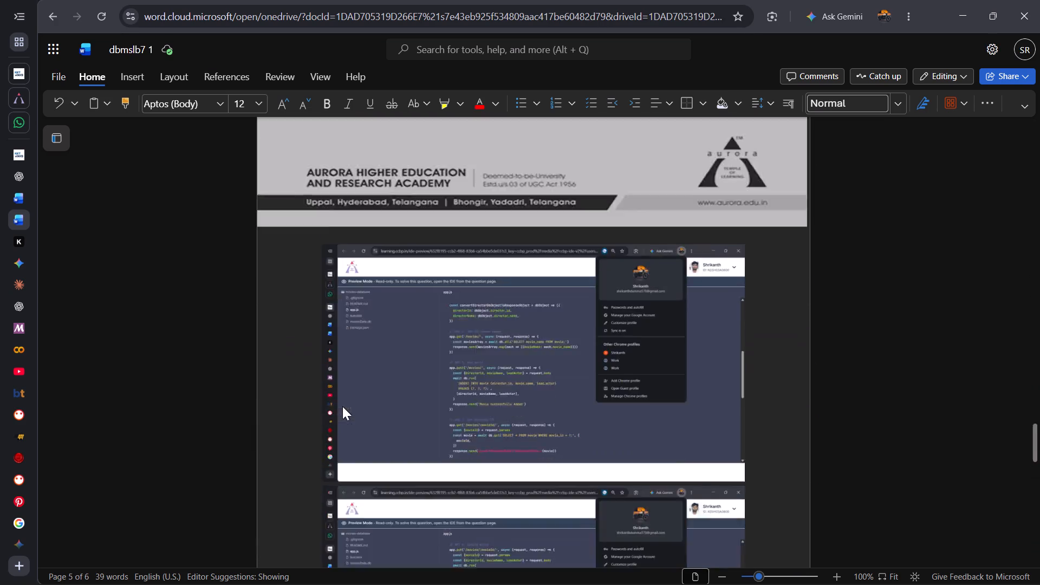
pyautogui.scroll(6, 342, 406)
pyautogui.scroll(-5, 342, 406)
pyautogui.scroll(6, 342, 406)
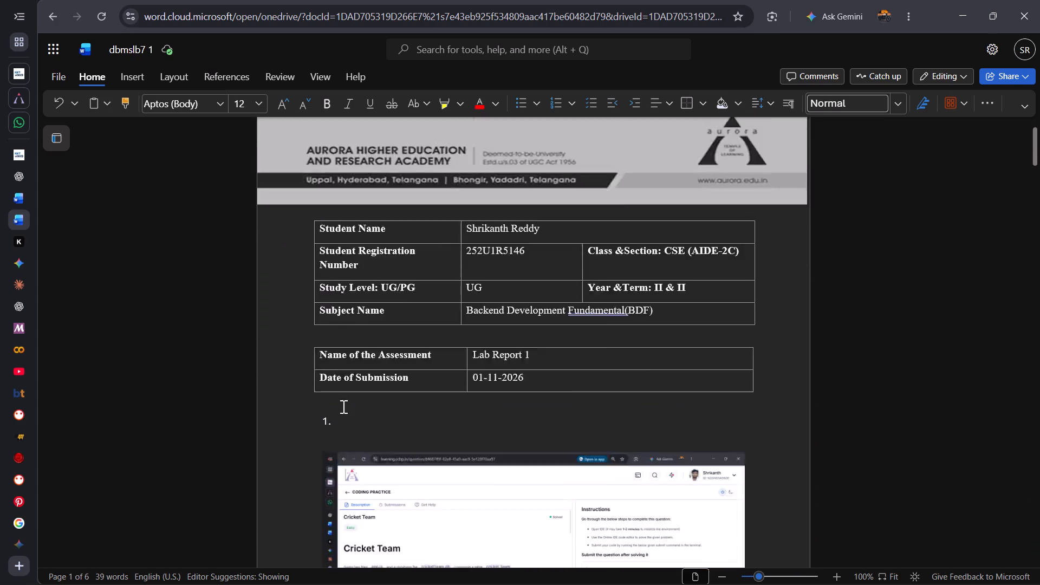
pyautogui.scroll(-8, 342, 406)
pyautogui.hscroll(3, 342, 406)
pyautogui.scroll(-1, 342, 406)
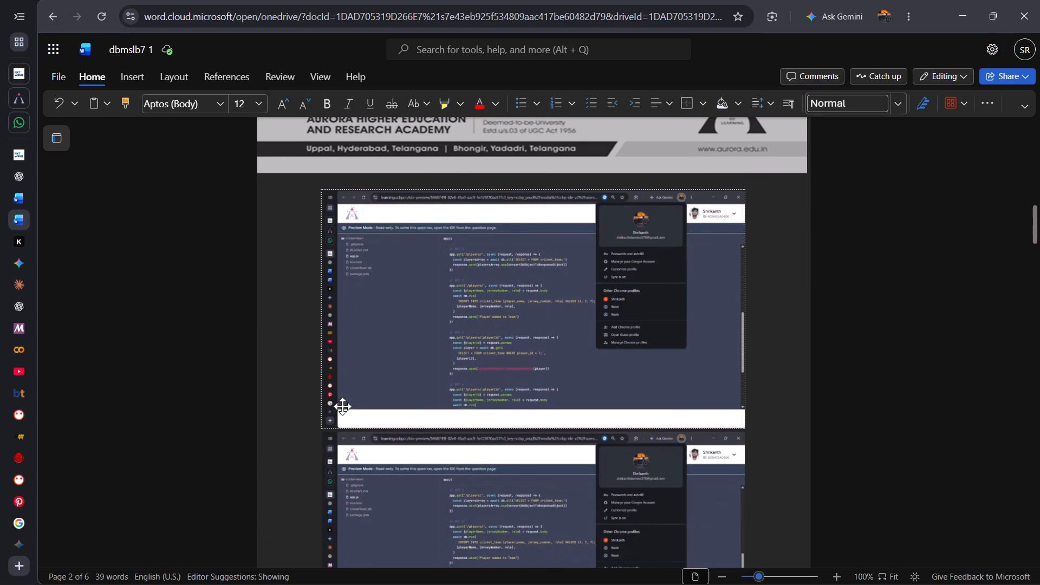
pyautogui.scroll(-9, 342, 406)
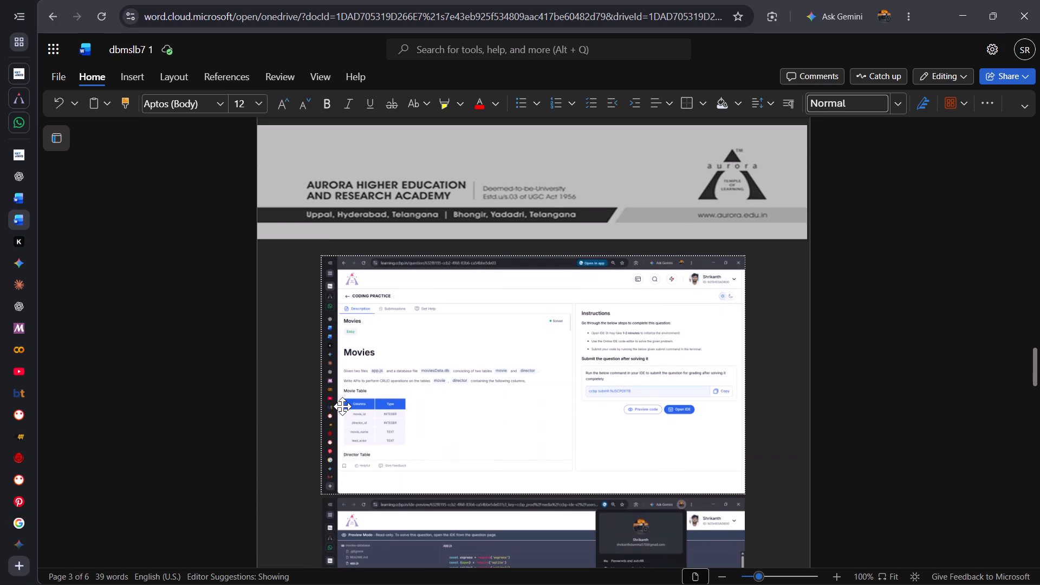
# Move the Movies question screenshot from the top of page 4 to a new line directly after "2.".
pyautogui.click(459, 400)
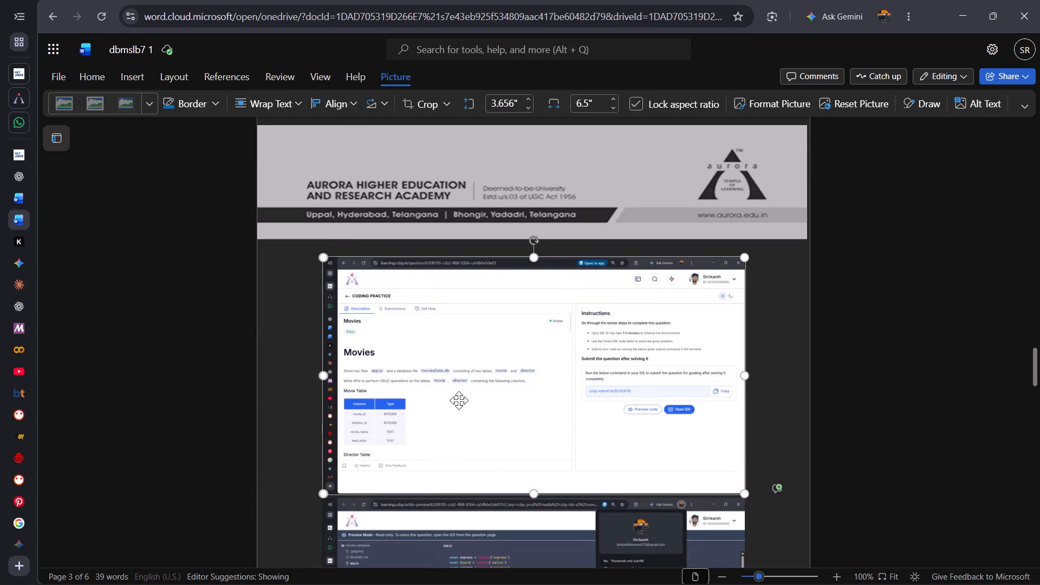
pyautogui.hotkey('ctrl', 'c')
pyautogui.press('BackSpace')
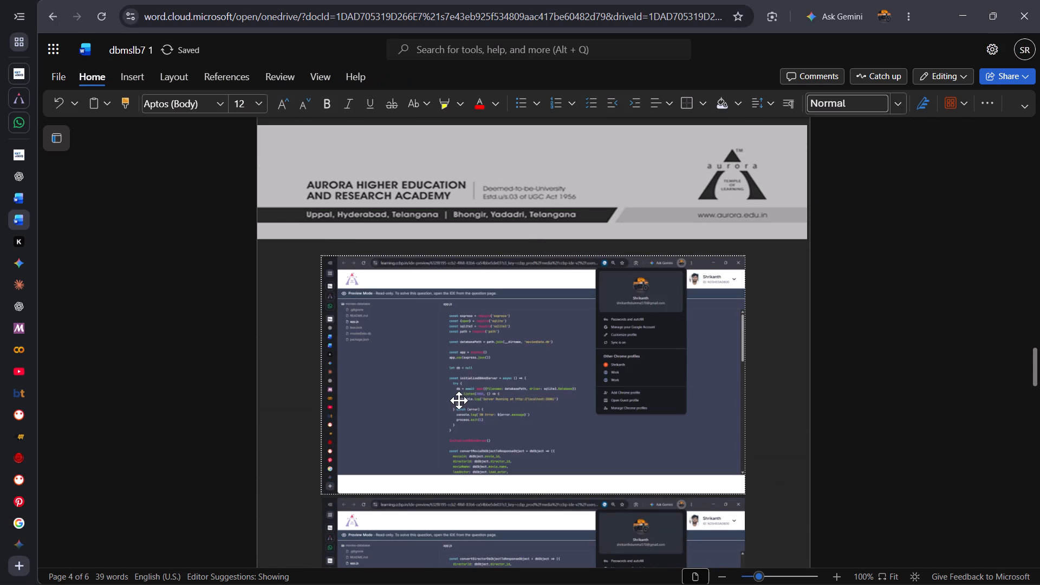
pyautogui.scroll(6, 459, 400)
pyautogui.click(365, 286)
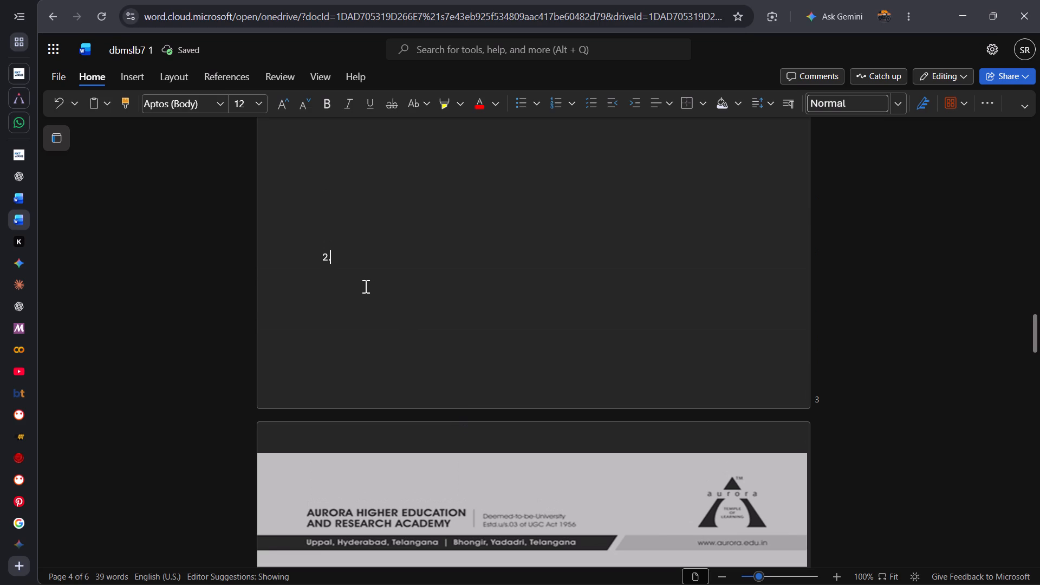
pyautogui.press('Down')
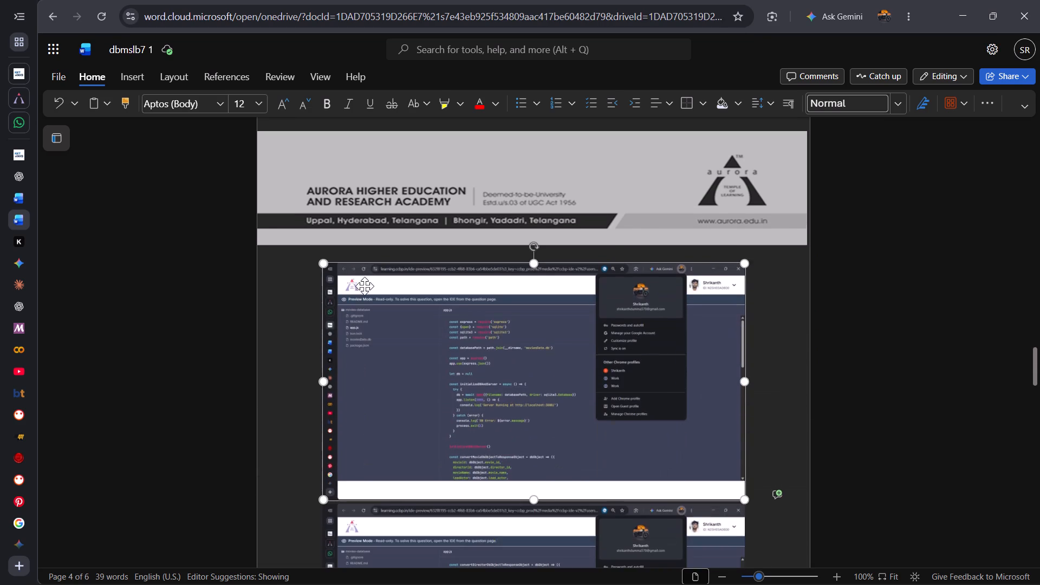
pyautogui.press('Up')
pyautogui.press('Left')
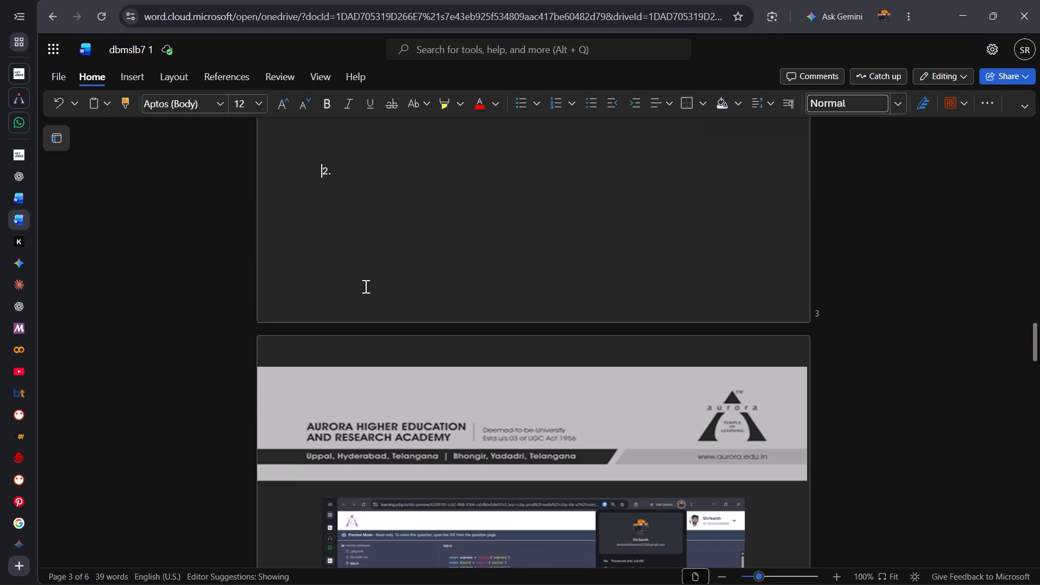
pyautogui.press('Right')
pyautogui.press('Right')
pyautogui.press('Return')
pyautogui.hotkey('ctrl', 'v')
# Insert five empty lines above "2." on page 3 to push the number onto page 4 with the Movies question screenshot.
pyautogui.scroll(-7, 365, 286)
pyautogui.hscroll(1, 365, 286)
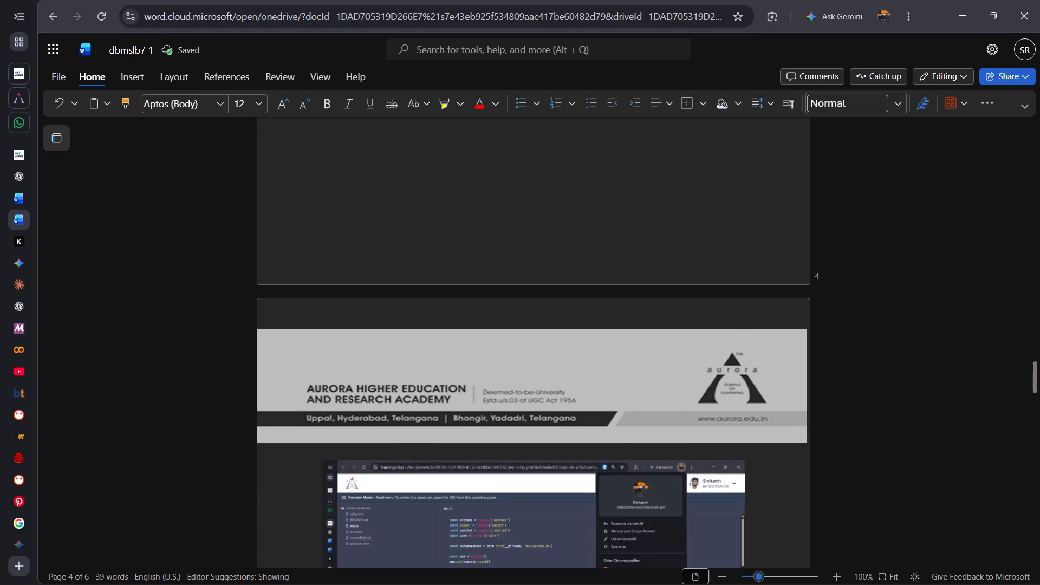
pyautogui.hscroll(1, 365, 286)
pyautogui.scroll(1, 365, 286)
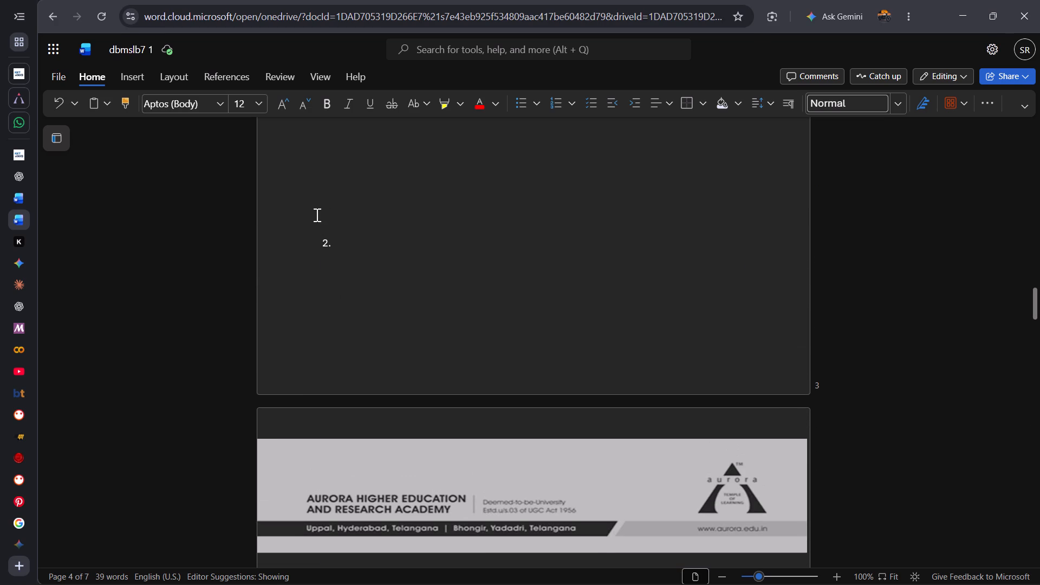
pyautogui.click(316, 211)
pyautogui.press('Return')
pyautogui.press('Return')
pyautogui.press('Return')
pyautogui.press('Return')
pyautogui.press('Return')
# Add the number "3." at the top of the blank area on page 7, at the end of the report.
pyautogui.scroll(-9, 316, 211)
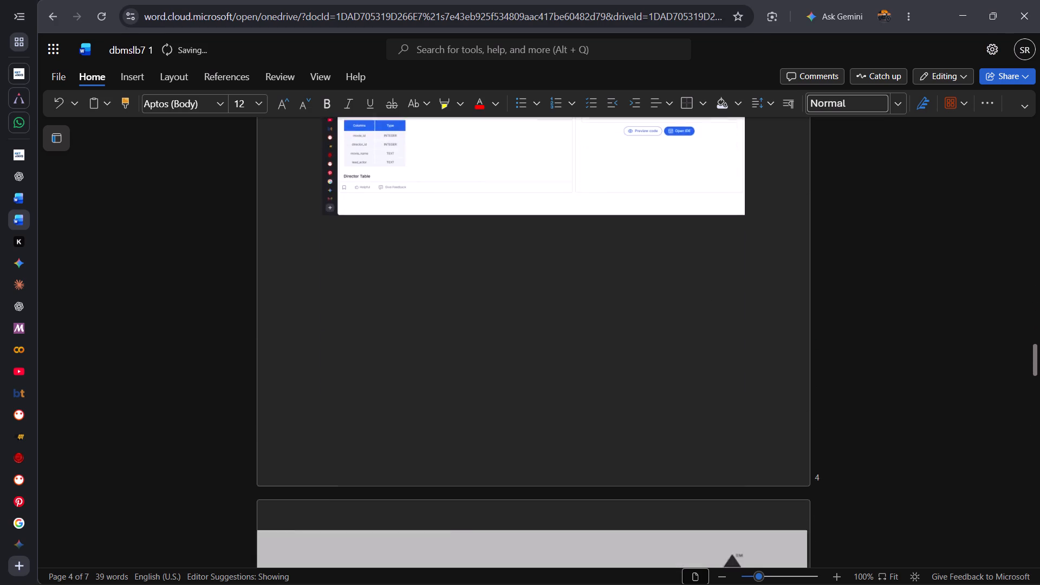
pyautogui.scroll(-8, 316, 211)
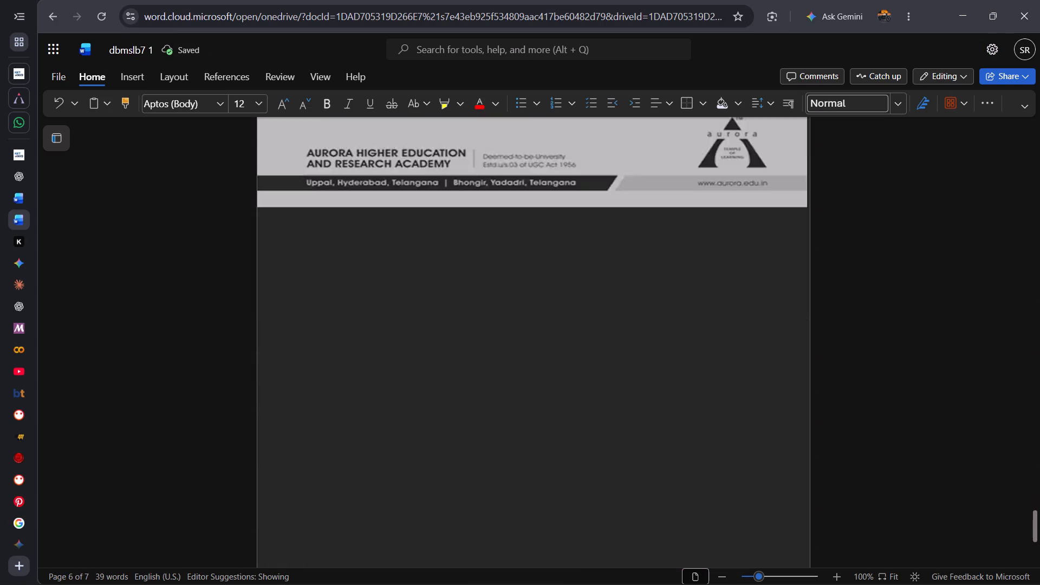
pyautogui.scroll(-1, 316, 211)
pyautogui.click(354, 392)
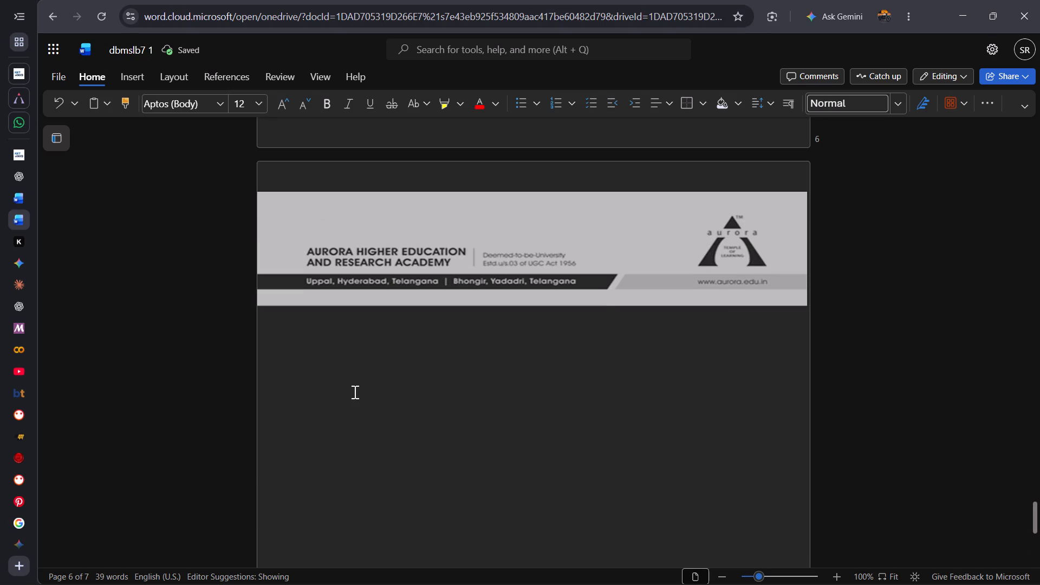
pyautogui.write('3.')
pyautogui.press('space')
# Close the Movies app.js code preview in the browser.
pyautogui.click(31, 164)
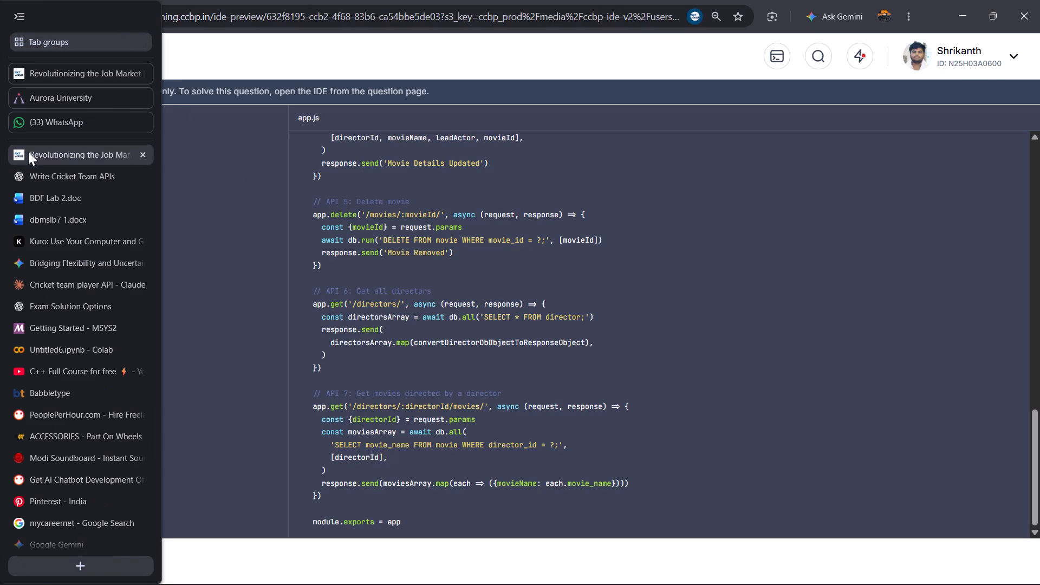
pyautogui.click(142, 152)
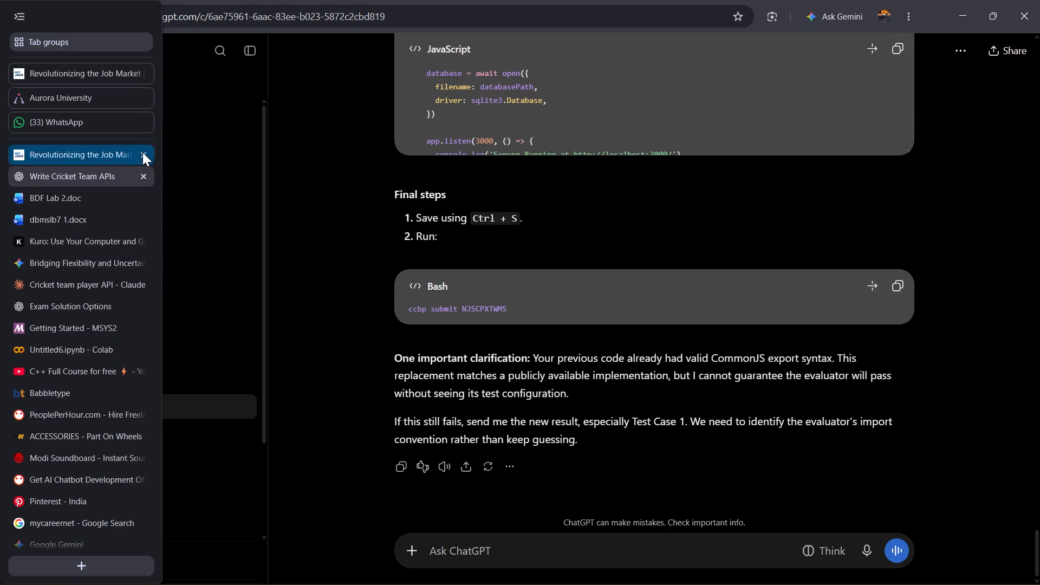
# Open the Covid-19 India question from the second Coding Practice set of SQLite and Database Operations on the learning site.
pyautogui.click(61, 70)
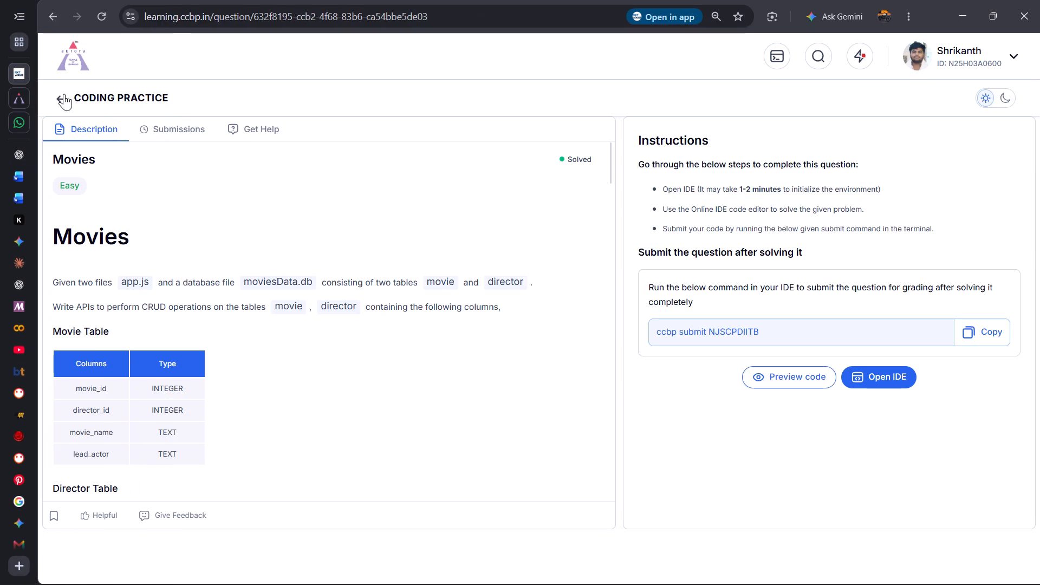
pyautogui.click(62, 95)
pyautogui.scroll(-2, 121, 309)
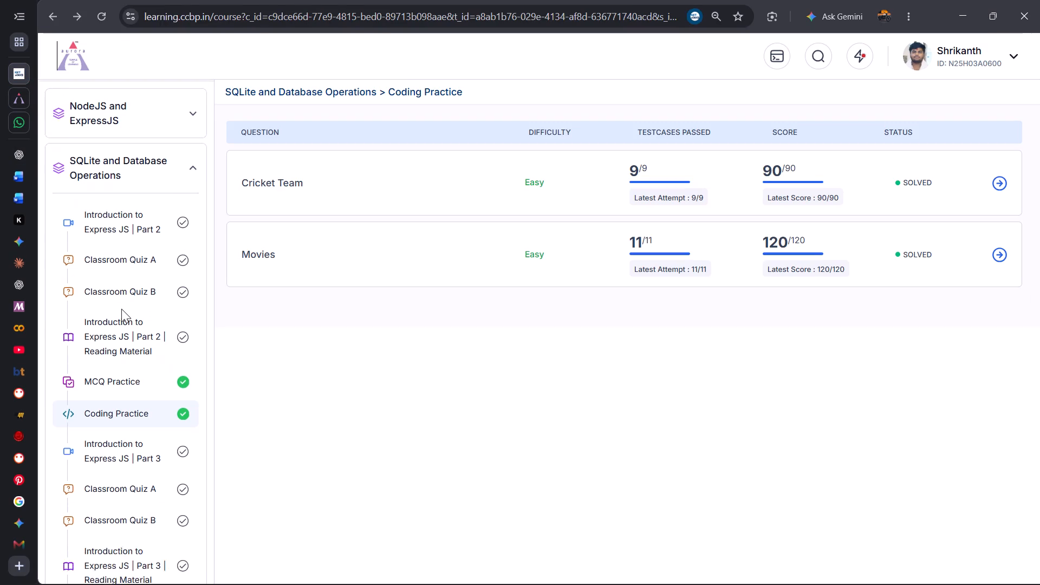
pyautogui.scroll(-6, 121, 309)
pyautogui.click(121, 309)
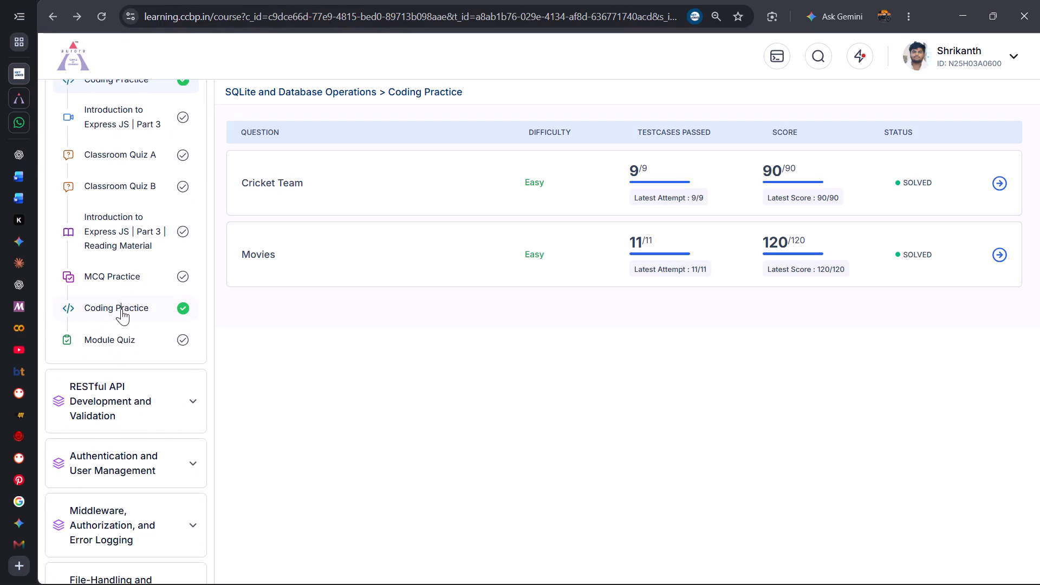
pyautogui.click(407, 167)
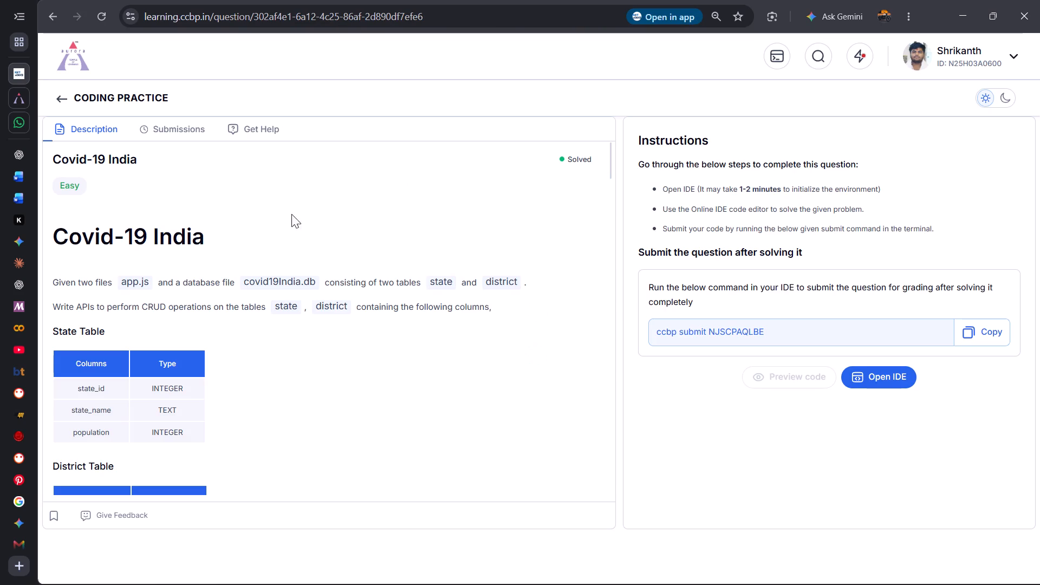
# Take a full-screen screenshot of the Covid-19 India question page.
pyautogui.press('shift+super+s')
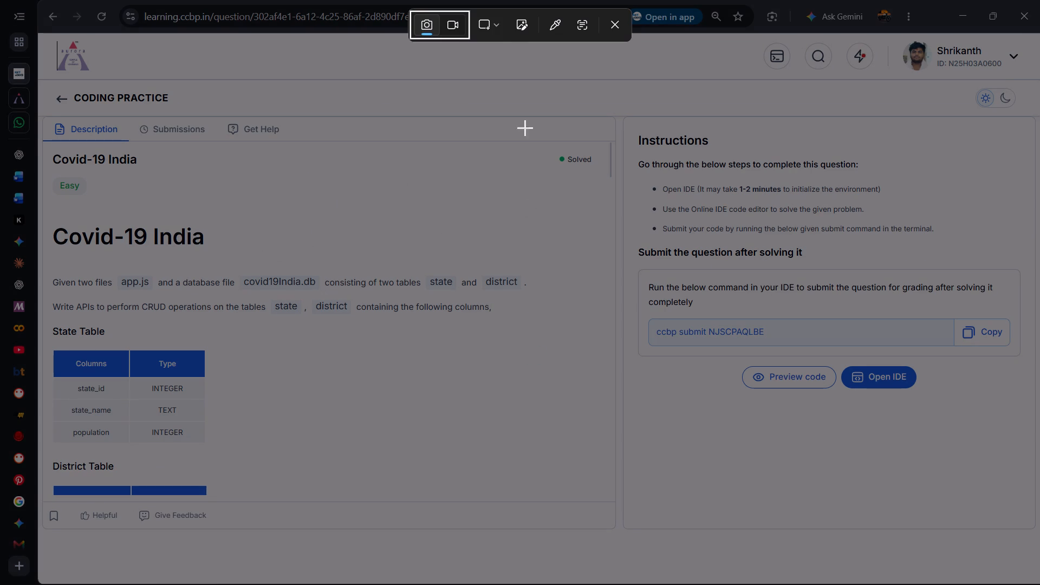
pyautogui.click(503, 22)
pyautogui.click(504, 74)
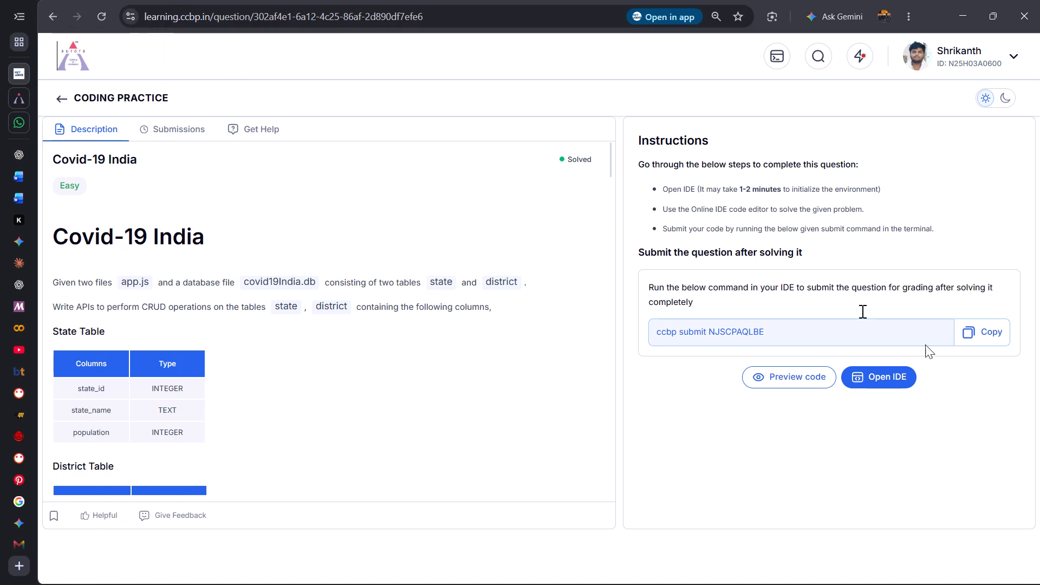
# Open the code preview of the Covid-19 India solution.
pyautogui.click(806, 373)
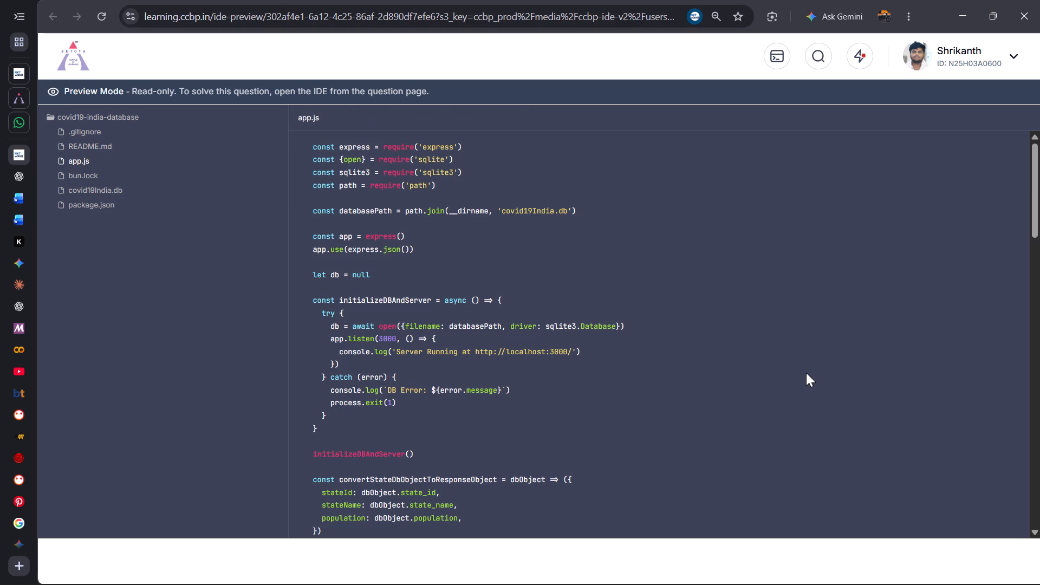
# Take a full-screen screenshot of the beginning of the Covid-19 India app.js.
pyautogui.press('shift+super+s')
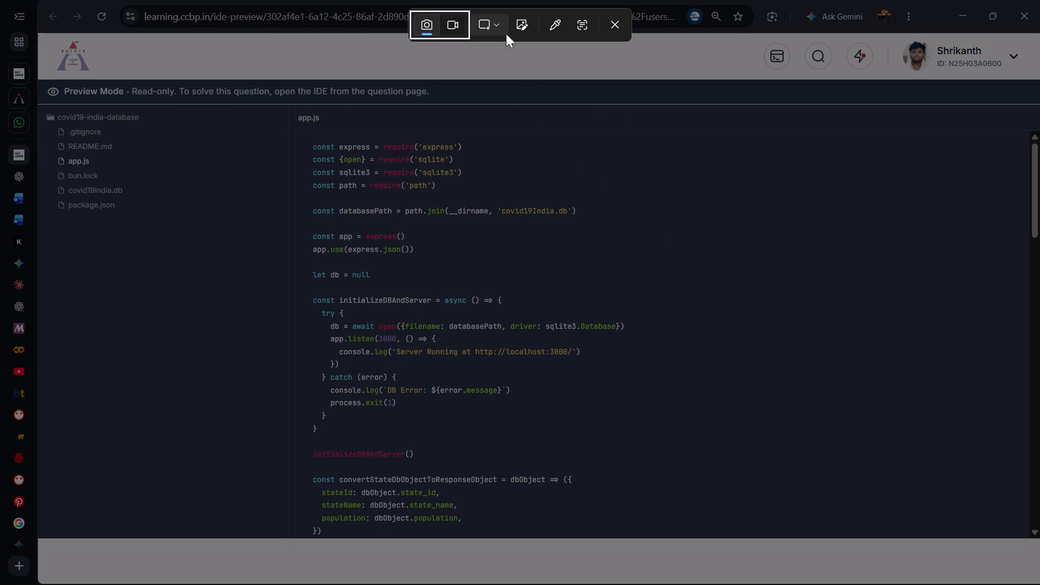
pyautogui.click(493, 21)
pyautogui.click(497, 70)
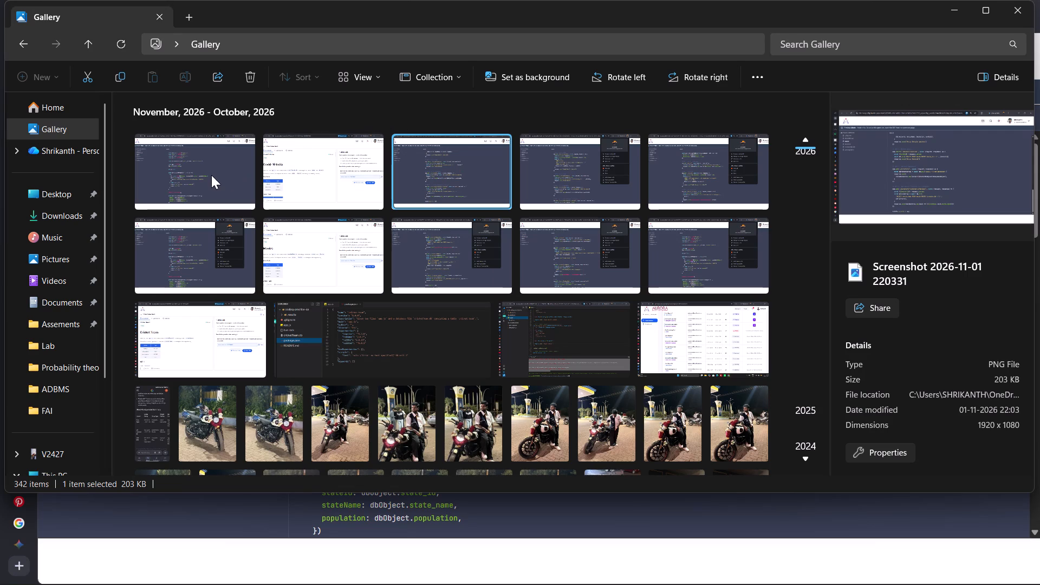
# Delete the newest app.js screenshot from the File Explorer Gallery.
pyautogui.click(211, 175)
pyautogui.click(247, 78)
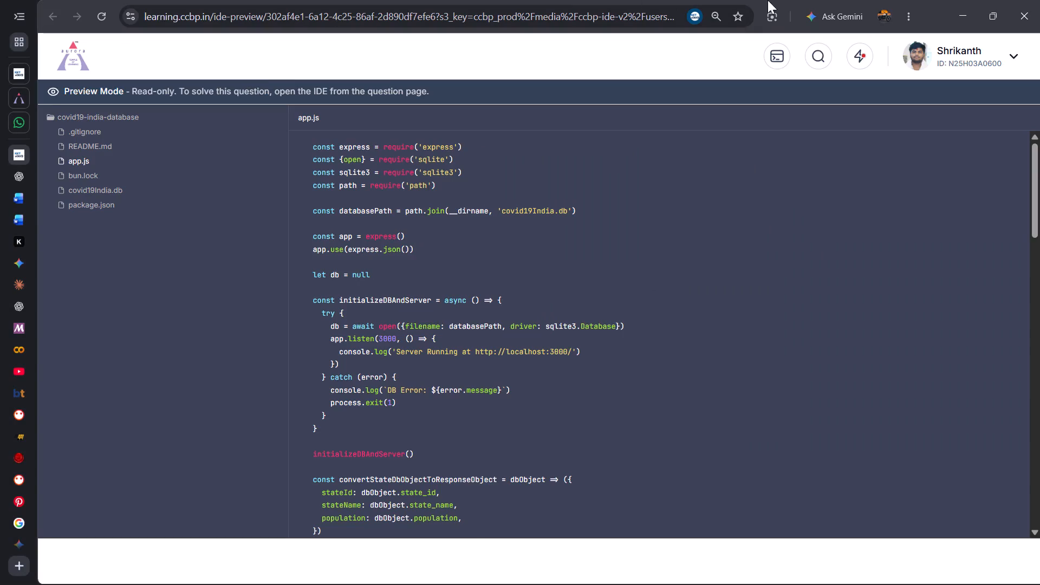
# Take a full-screen screenshot of the beginning of the Covid-19 India app.js with the browser profile menu open.
pyautogui.click(888, 6)
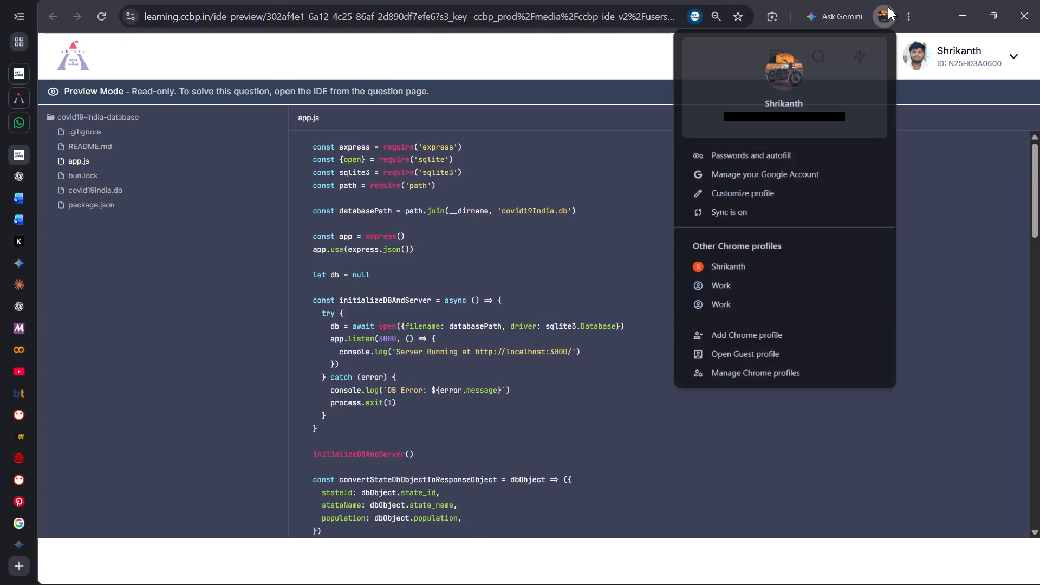
pyautogui.press('shift+super+s')
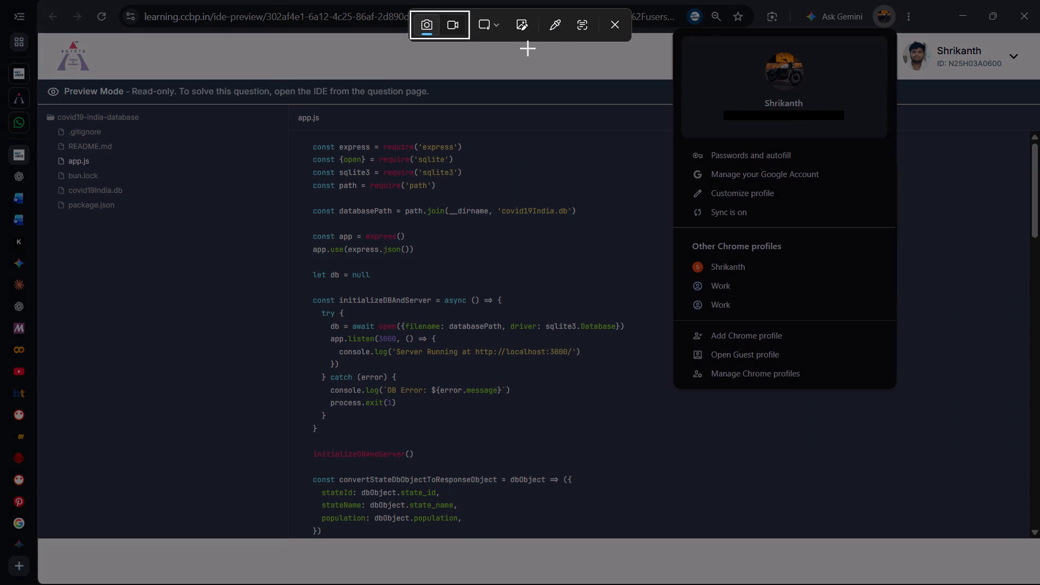
pyautogui.click(498, 18)
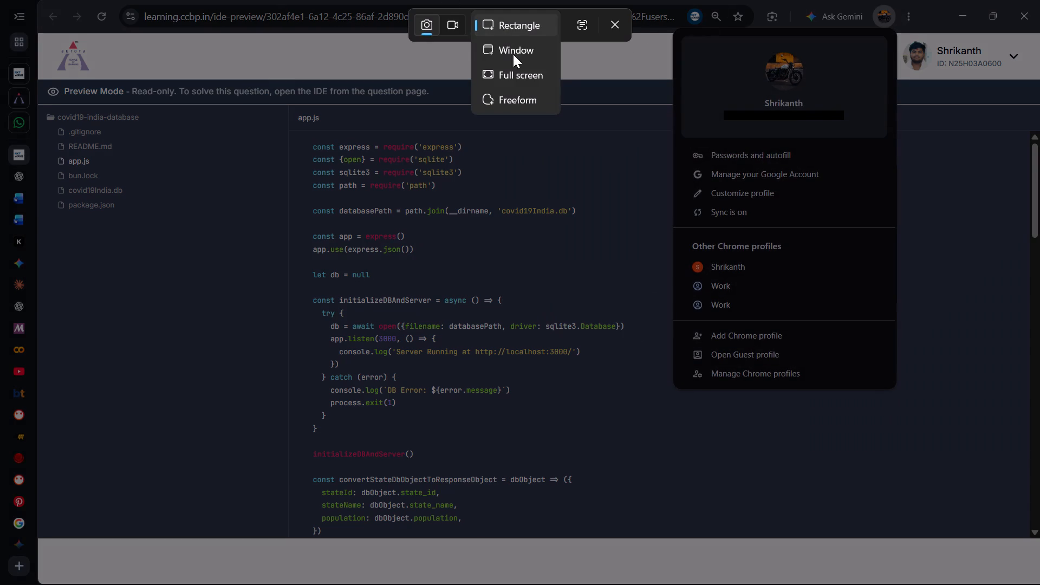
pyautogui.click(519, 73)
# Take a full-screen screenshot of app.js from convertDistrictDbObjectToResponseObject through the start of API 3, with the browser profile menu open.
pyautogui.scroll(-4, 547, 218)
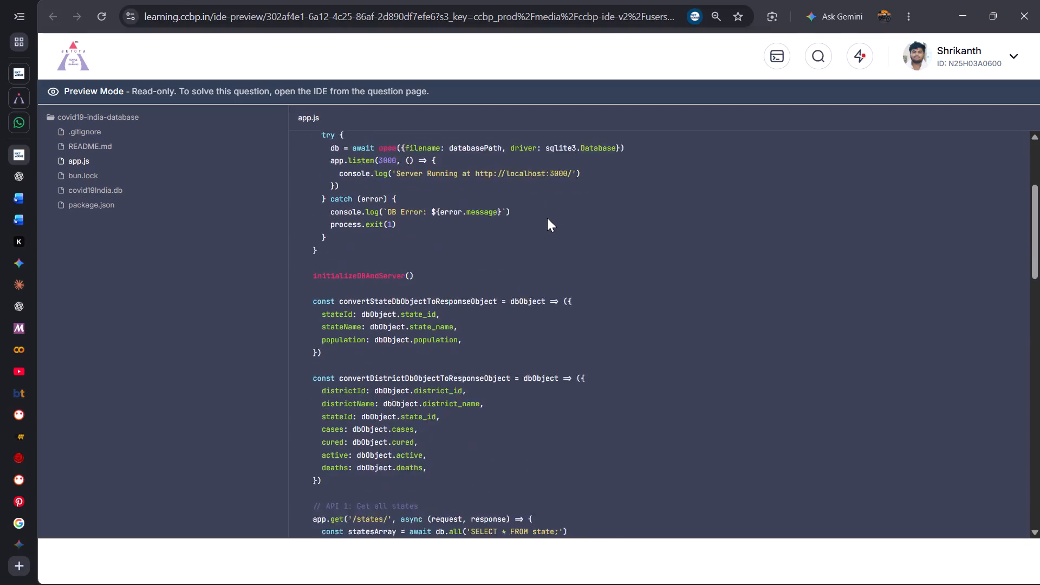
pyautogui.scroll(-2, 547, 218)
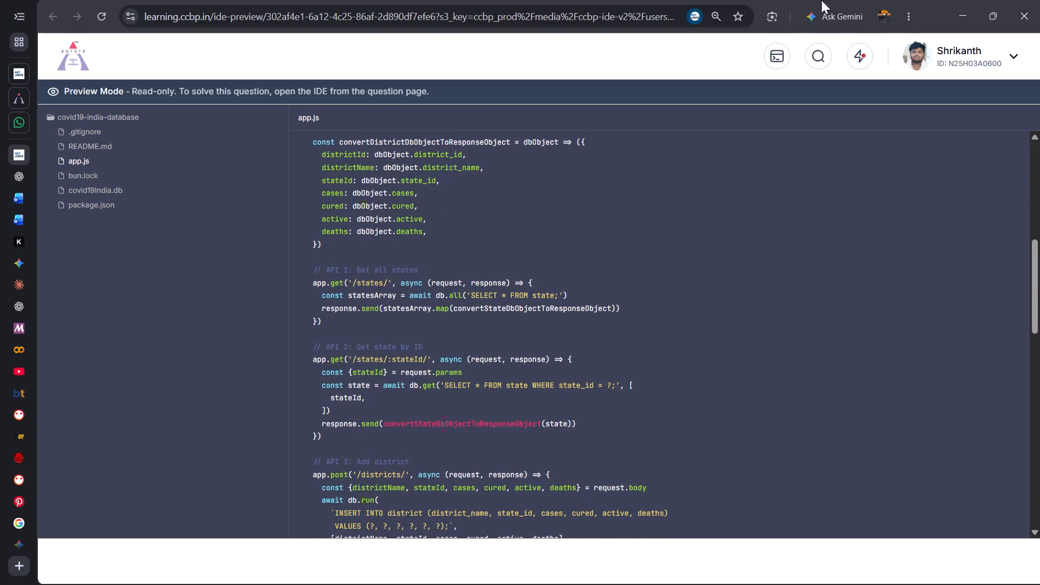
pyautogui.click(889, 11)
pyautogui.press('shift+super+s')
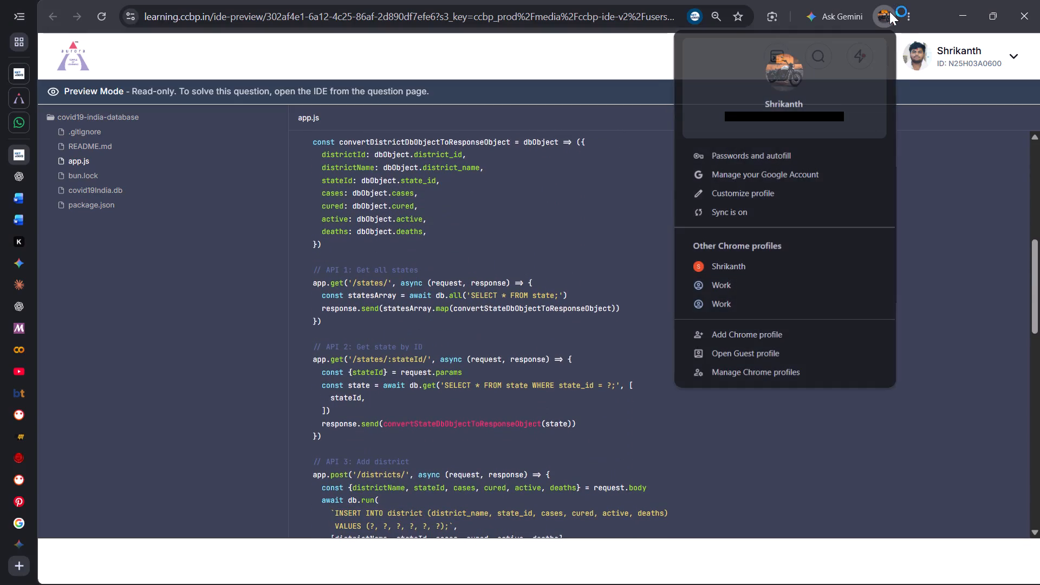
pyautogui.click(498, 20)
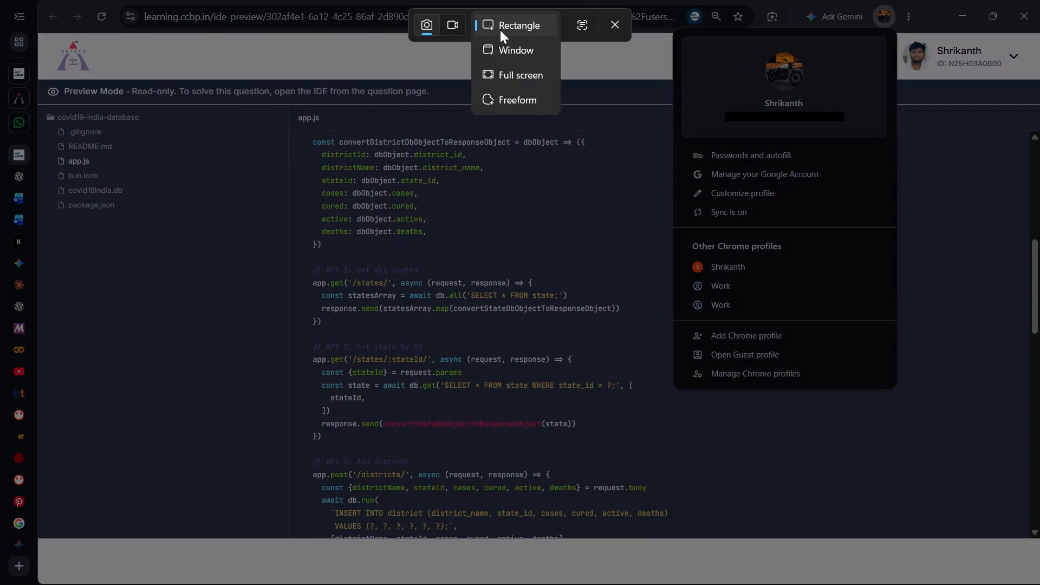
pyautogui.click(505, 71)
# Take a full-screen screenshot of app.js covering API 4 through API 6, with the browser profile menu open.
pyautogui.scroll(-4, 530, 212)
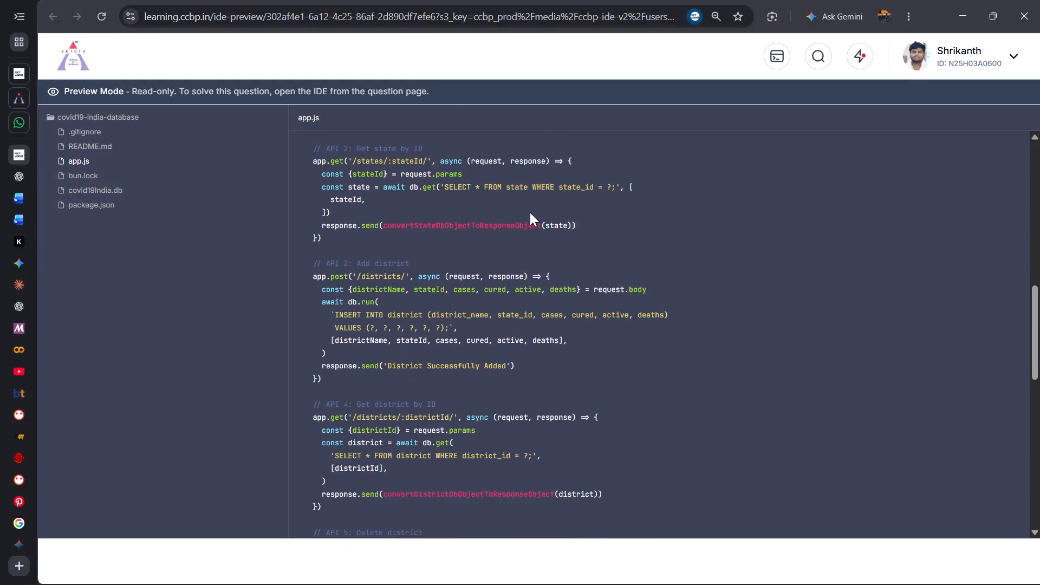
pyautogui.scroll(-3, 530, 212)
pyautogui.hscroll(1, 530, 212)
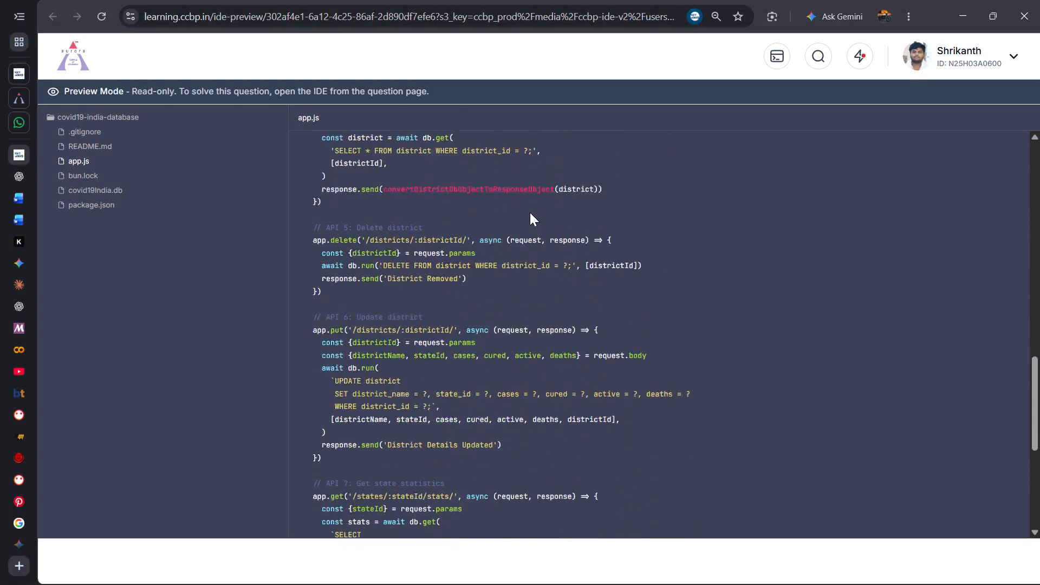
pyautogui.hscroll(1, 530, 212)
pyautogui.scroll(1, 530, 212)
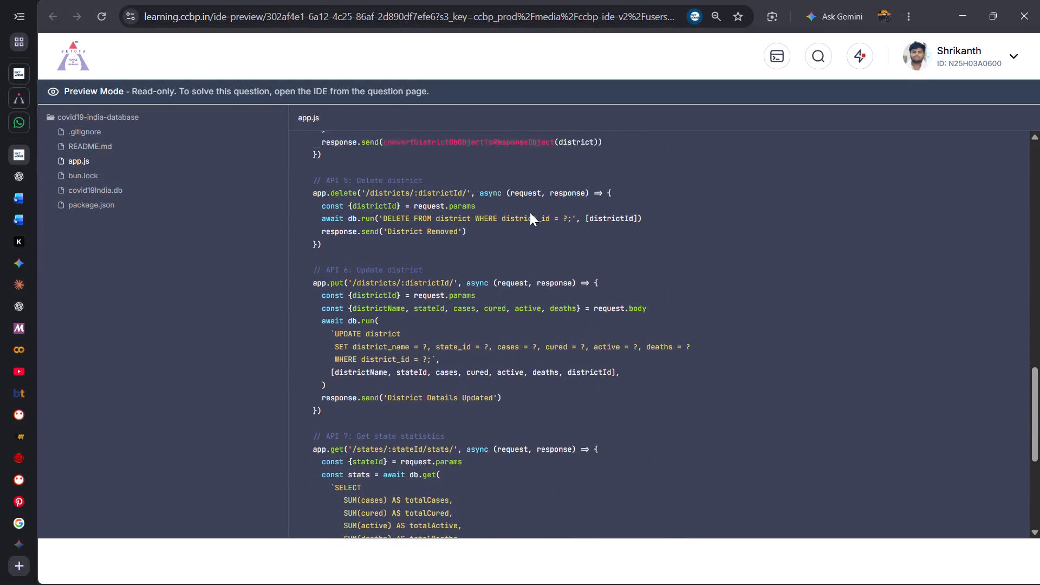
pyautogui.scroll(2, 530, 212)
pyautogui.scroll(-3, 530, 212)
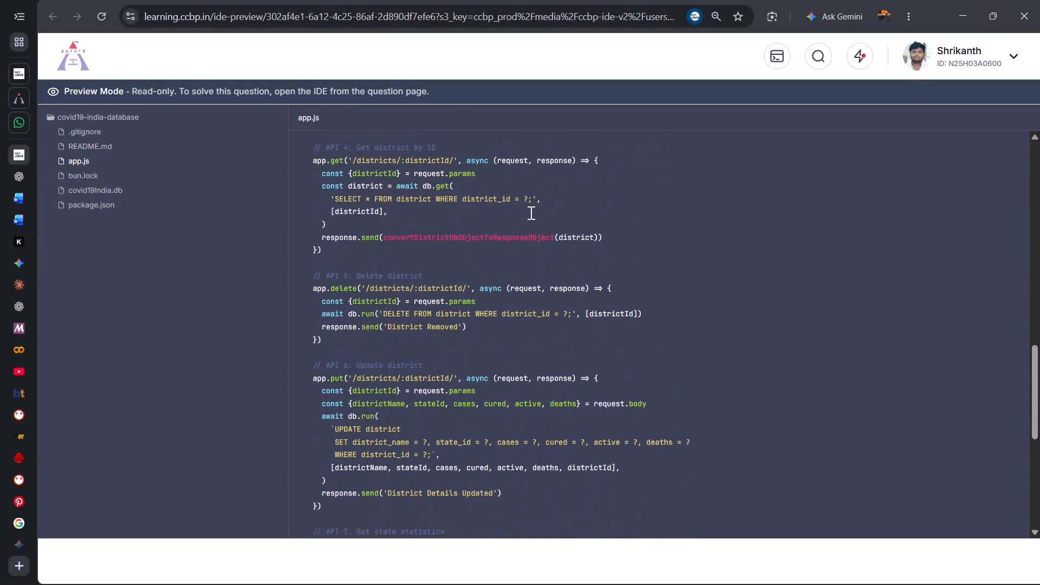
pyautogui.scroll(-1, 530, 212)
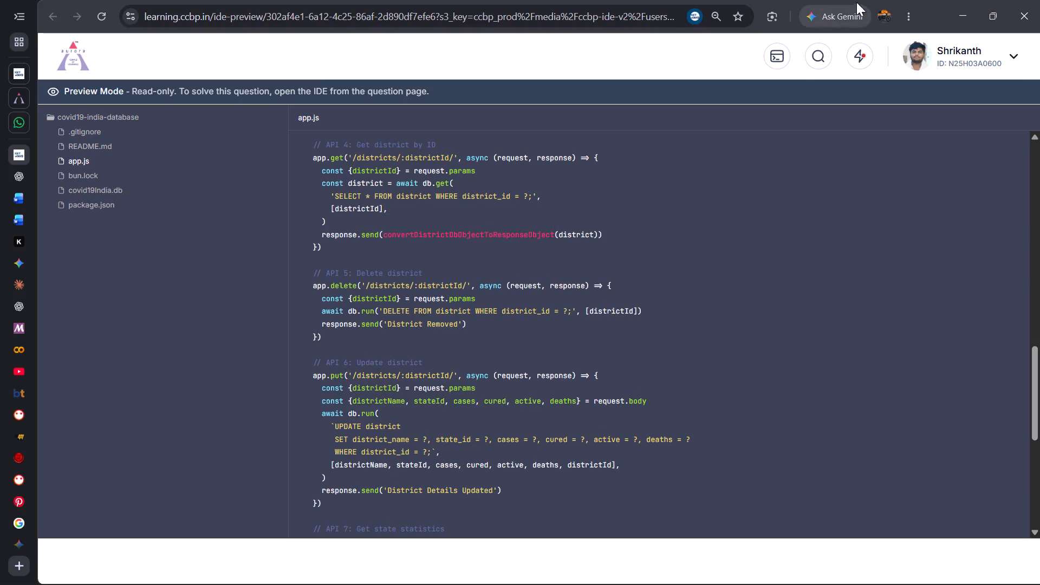
pyautogui.click(875, 9)
pyautogui.press('shift+super+s')
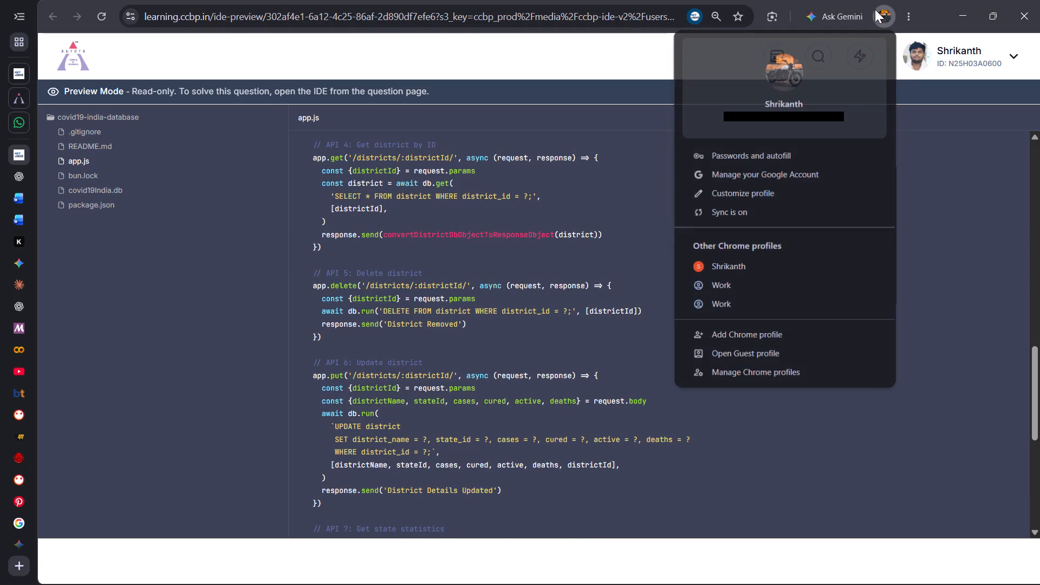
pyautogui.click(498, 18)
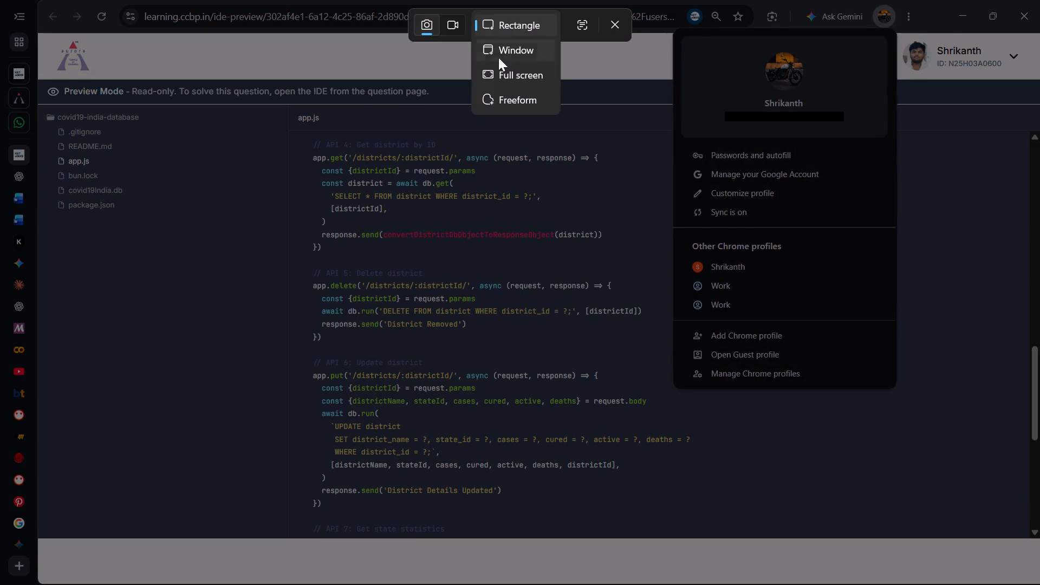
pyautogui.click(501, 73)
# Take a full-screen screenshot of the end of app.js, covering API 7 and API 8.
pyautogui.scroll(-4, 530, 187)
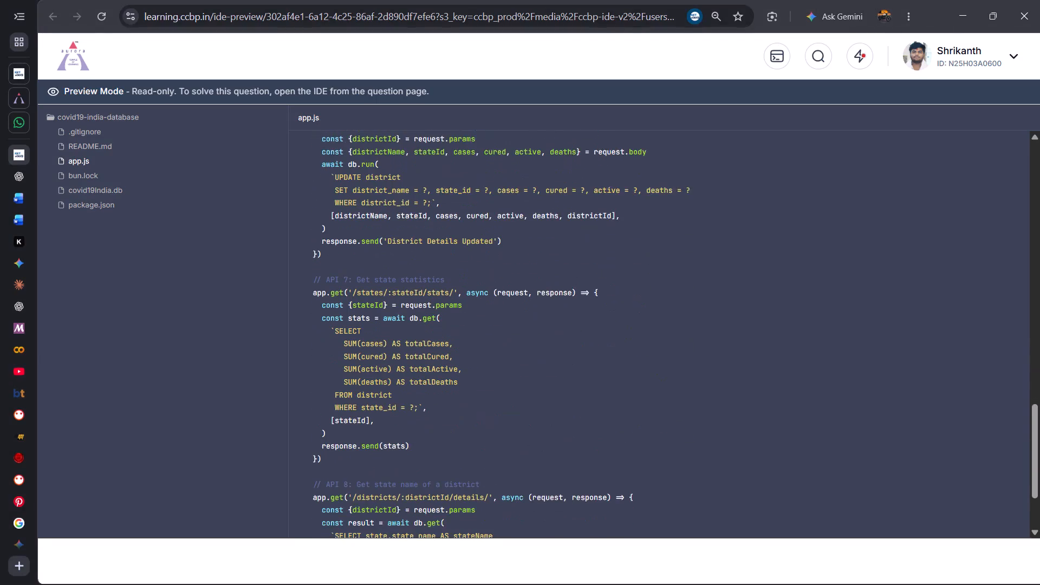
pyautogui.scroll(-4, 530, 187)
pyautogui.press('shift+super+s')
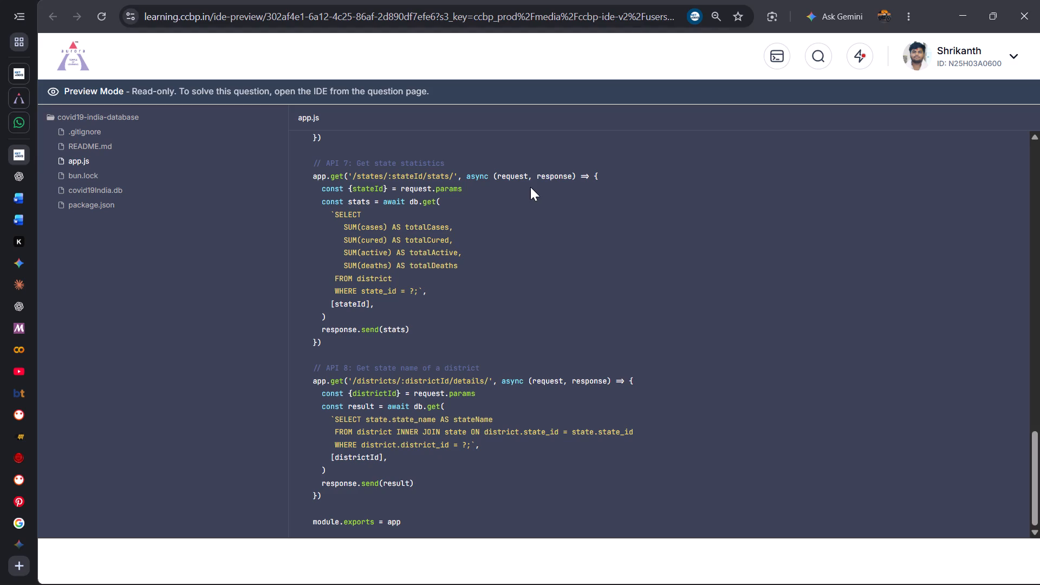
pyautogui.click(501, 29)
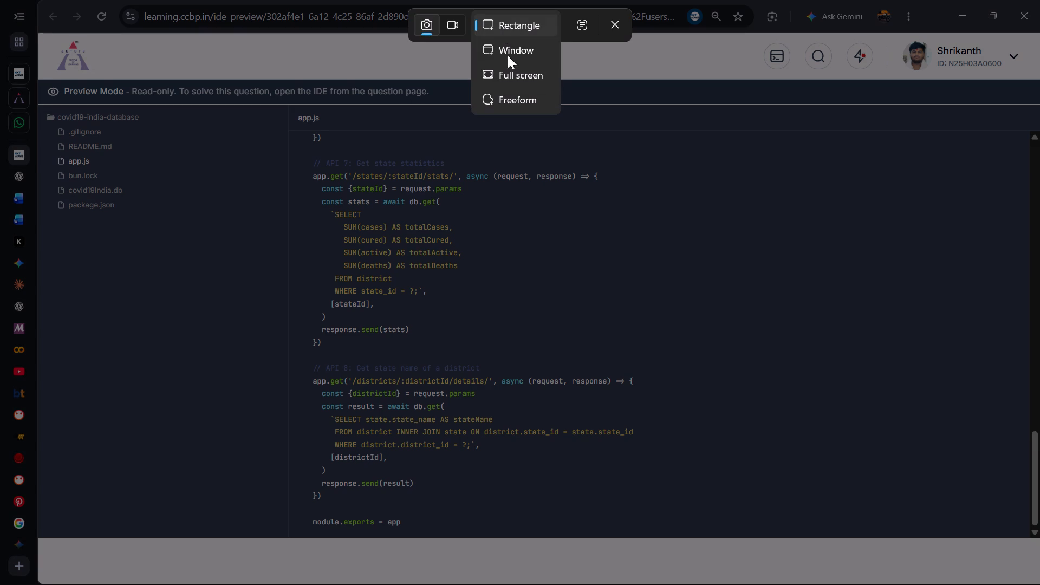
pyautogui.click(514, 71)
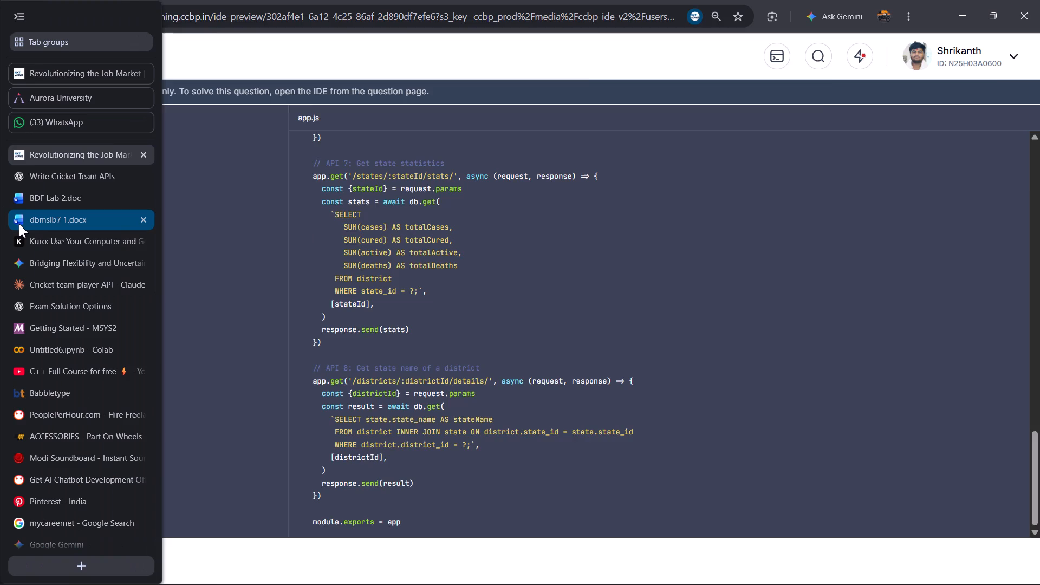
# Copy the Covid-19 India question screenshot from the File Explorer Gallery into the dbmslb7 1 document below number 3, followed by blank lines.
pyautogui.click(19, 224)
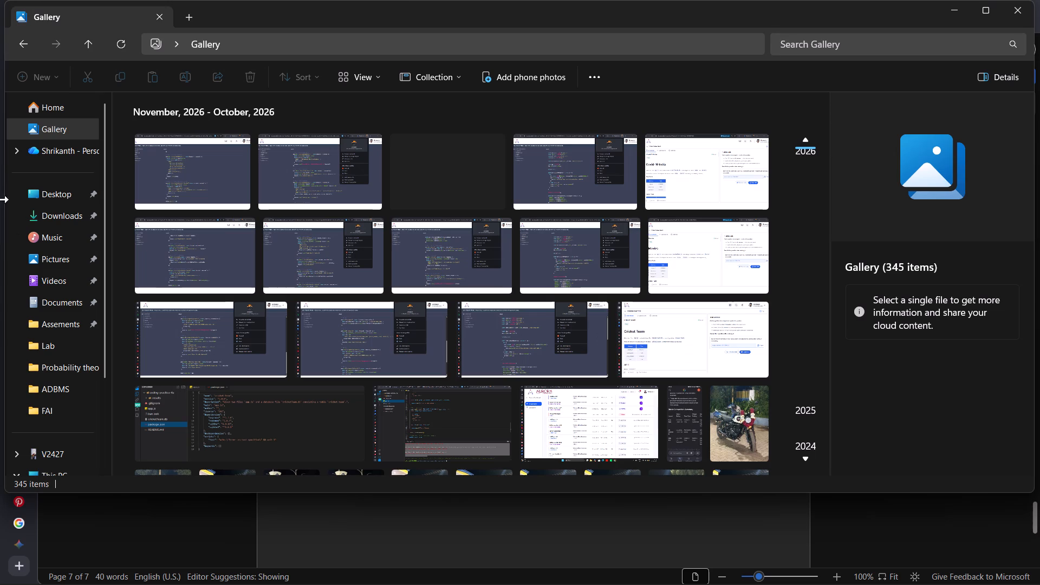
pyautogui.click(693, 155)
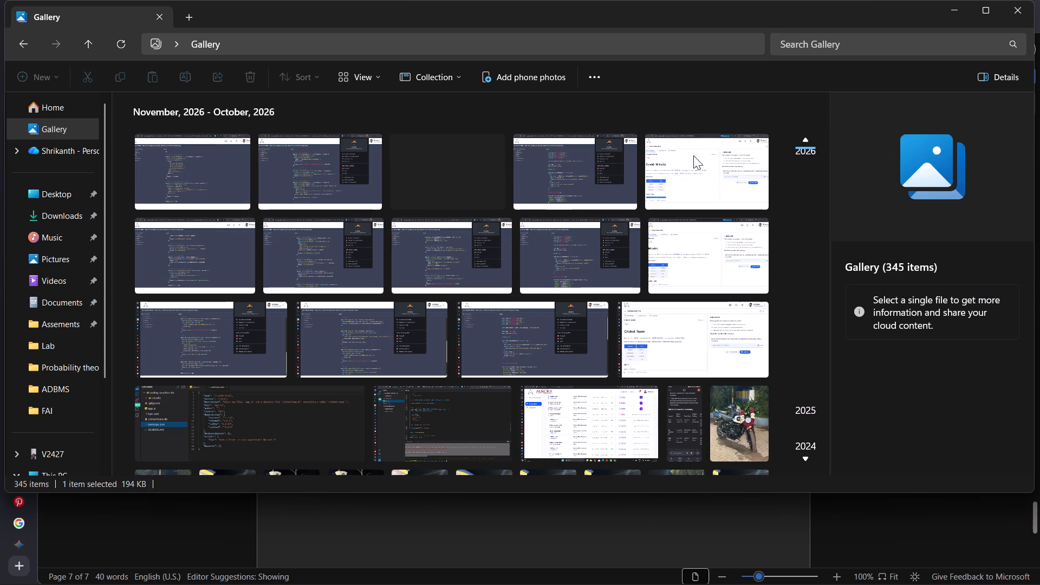
pyautogui.click(130, 76)
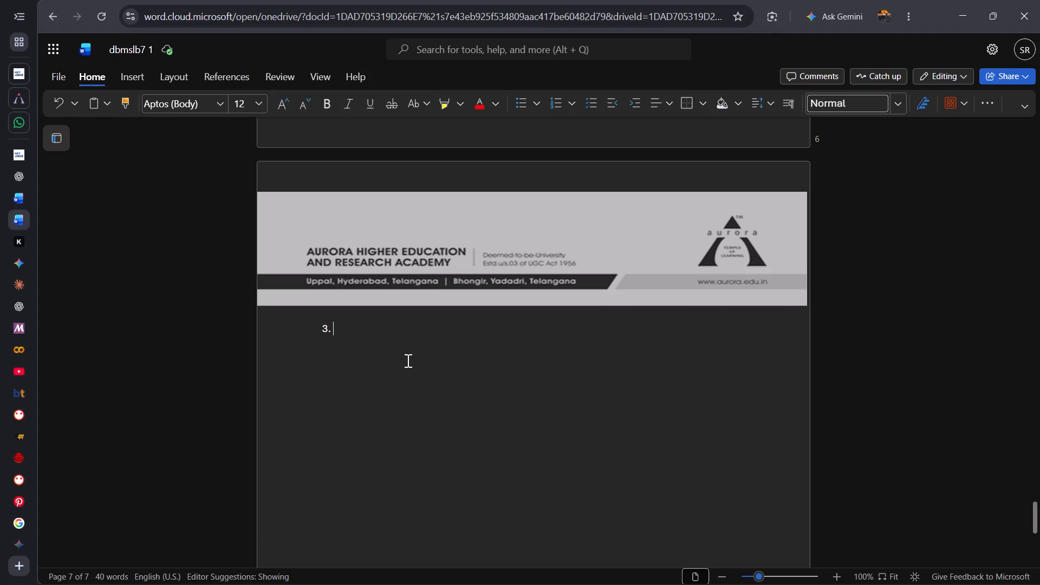
pyautogui.press('Return')
pyautogui.hotkey('ctrl', 'v')
pyautogui.press('Return')
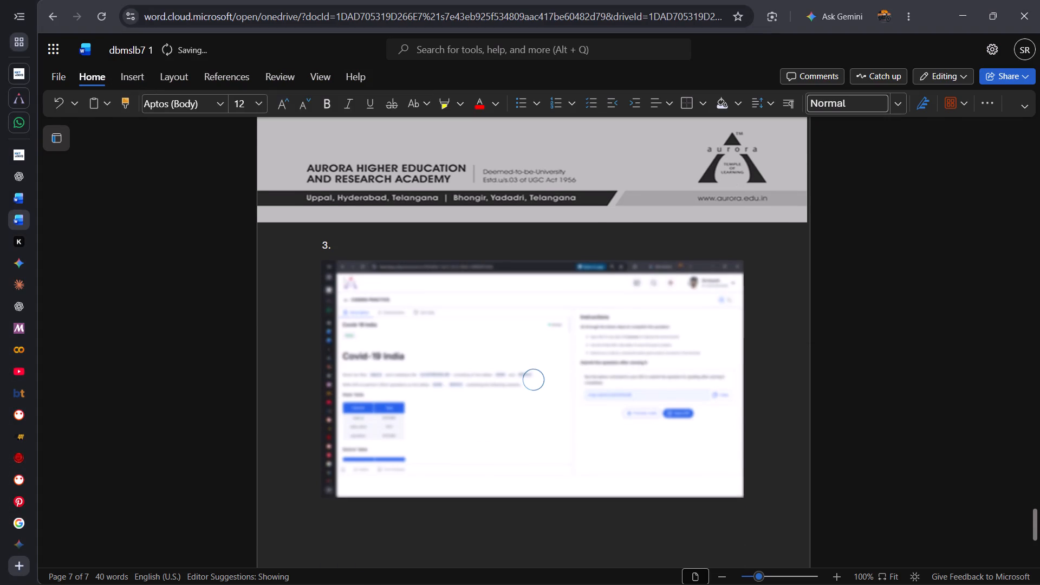
pyautogui.press('Return')
pyautogui.press('Return')
pyautogui.press('Return')
pyautogui.press('Return')
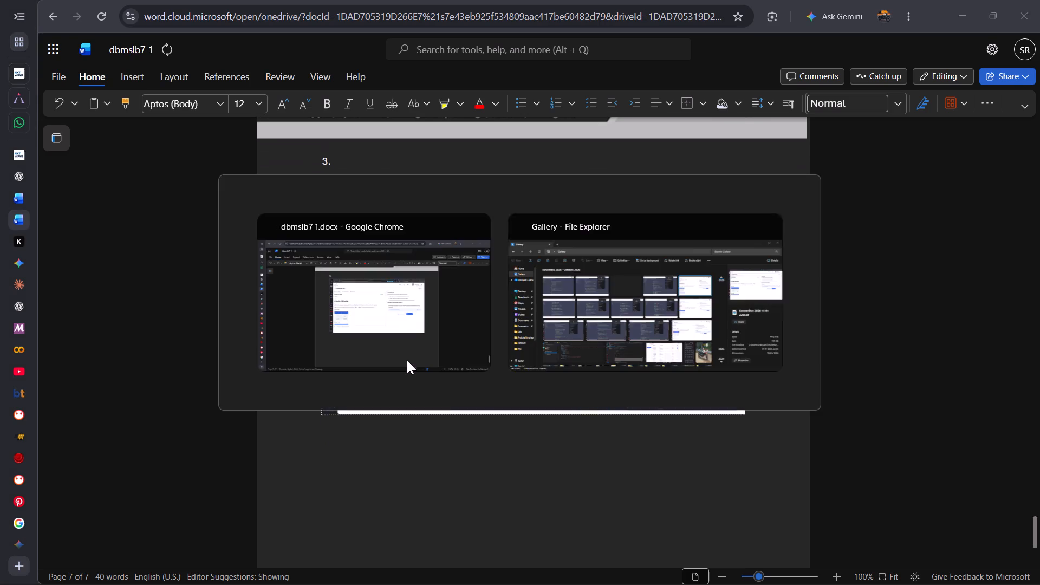
# Copy the first two Covid-19 India app.js screenshots from the Gallery into the document, in order, after the question screenshot.
pyautogui.press('Left')
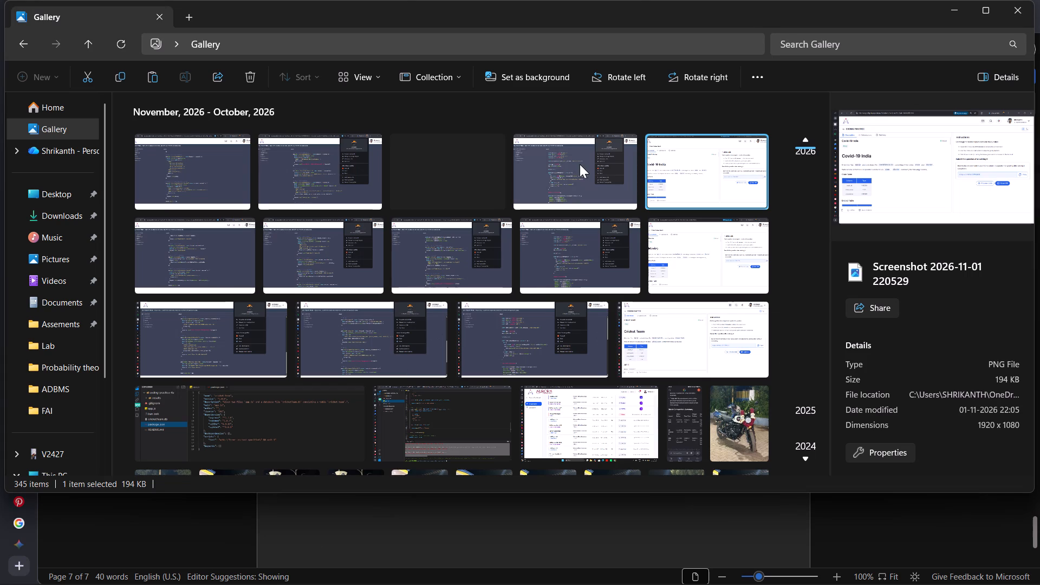
pyautogui.click(581, 162)
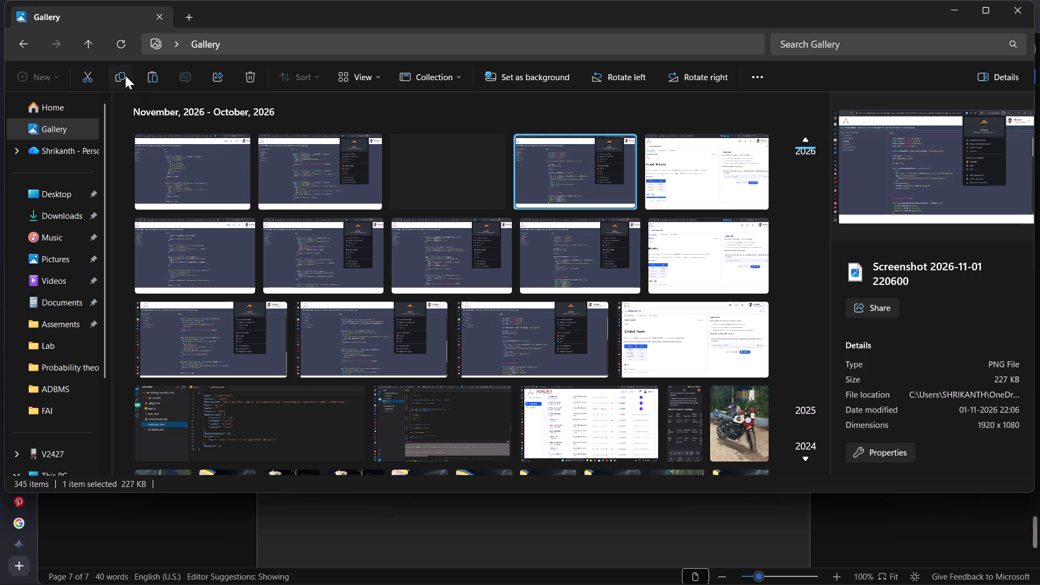
pyautogui.click(125, 75)
pyautogui.hotkey('ctrl', 'v')
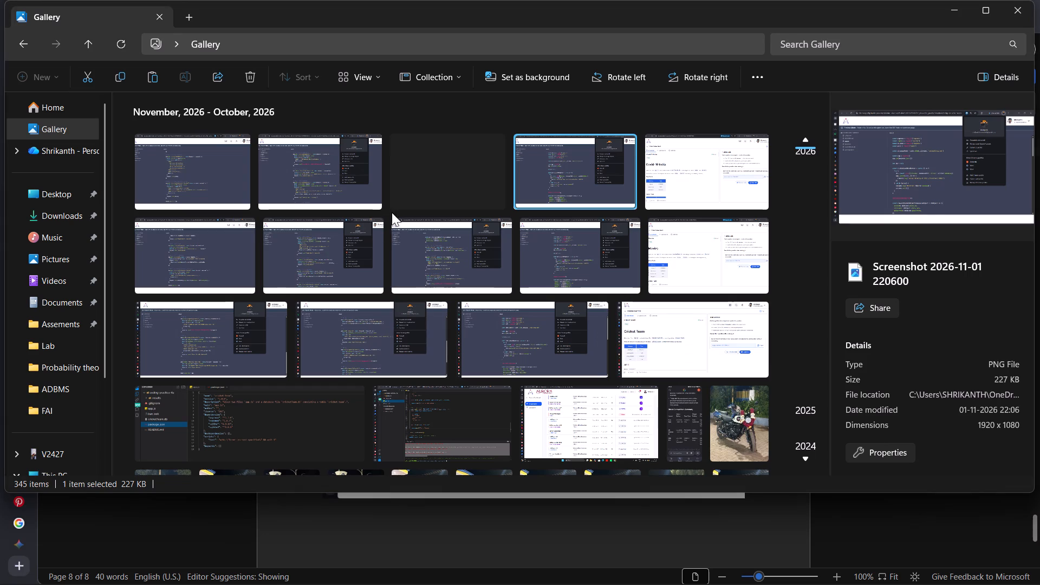
pyautogui.click(407, 186)
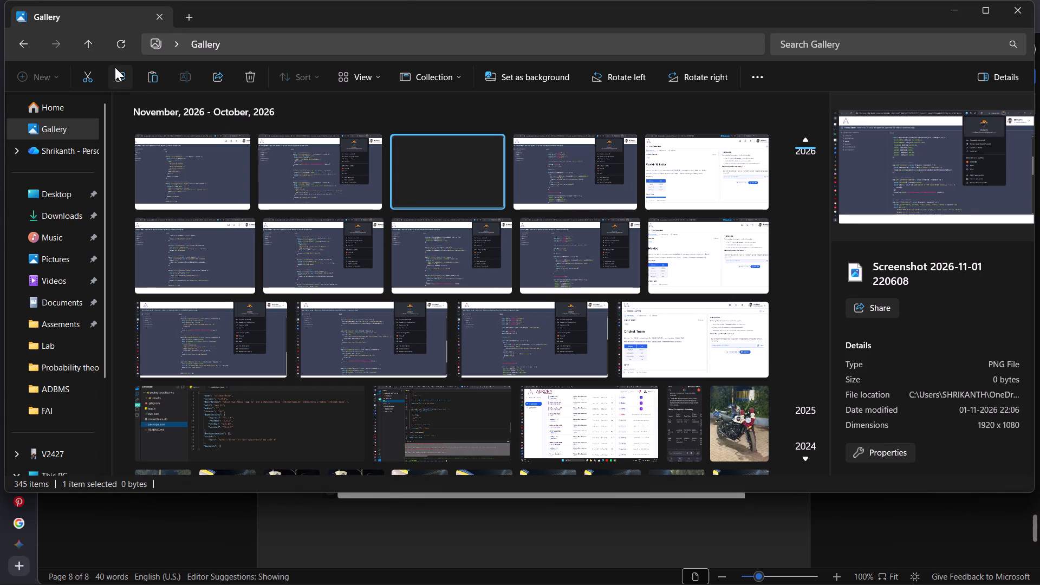
pyautogui.click(118, 70)
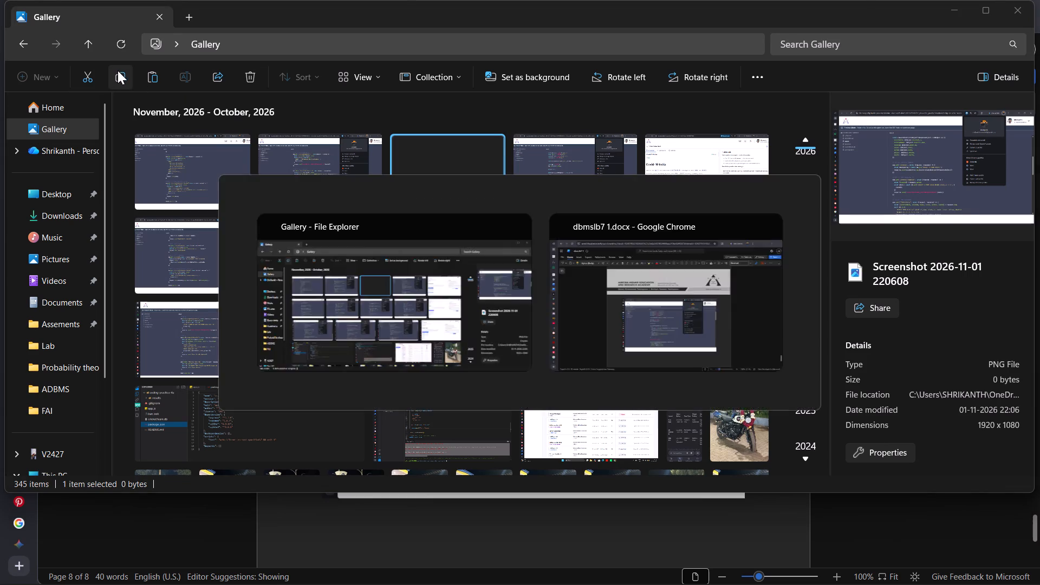
pyautogui.hotkey('ctrl', 'v')
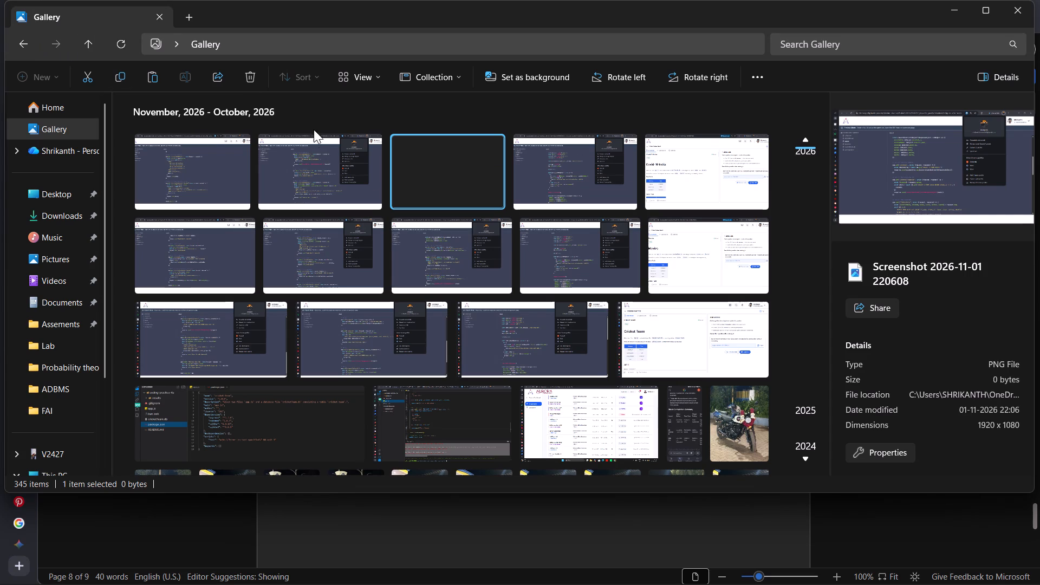
# Copy the API 4–6 and API 7–8 app.js screenshots from the Gallery into the document, in order, after the previous code screenshots.
pyautogui.click(316, 142)
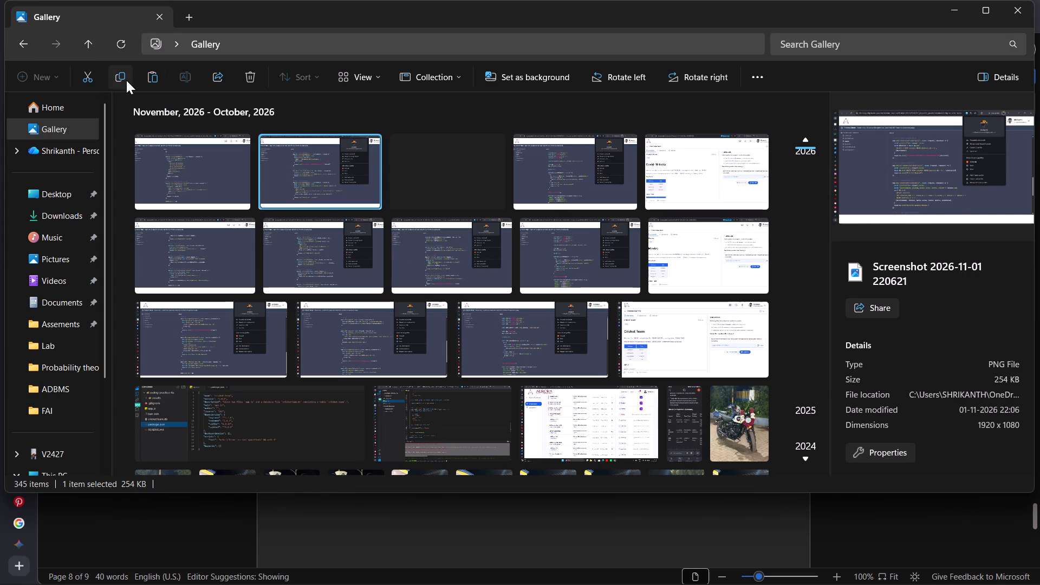
pyautogui.click(126, 80)
pyautogui.hotkey('ctrl', 'v')
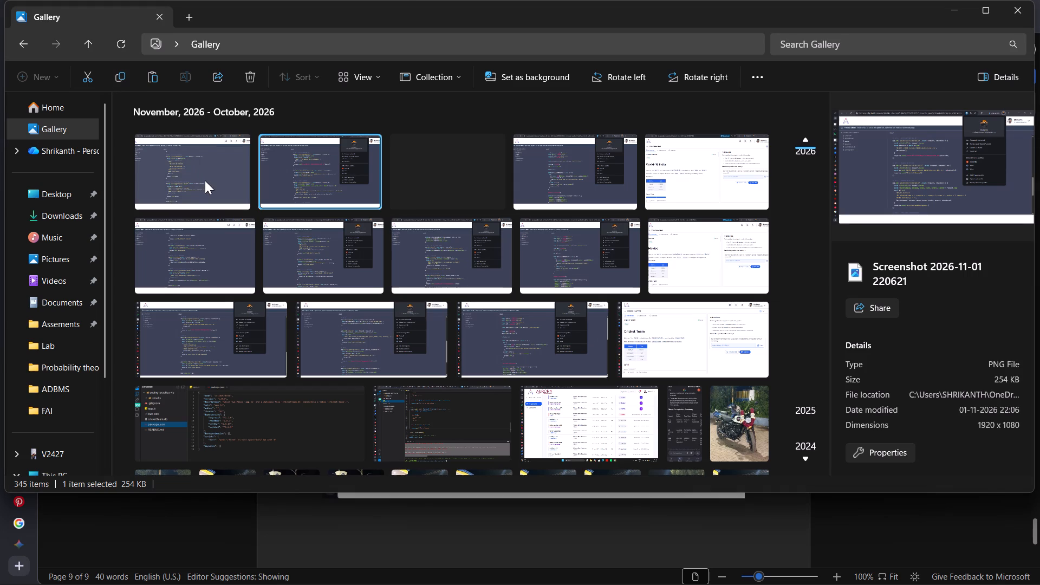
pyautogui.click(205, 180)
pyautogui.click(119, 83)
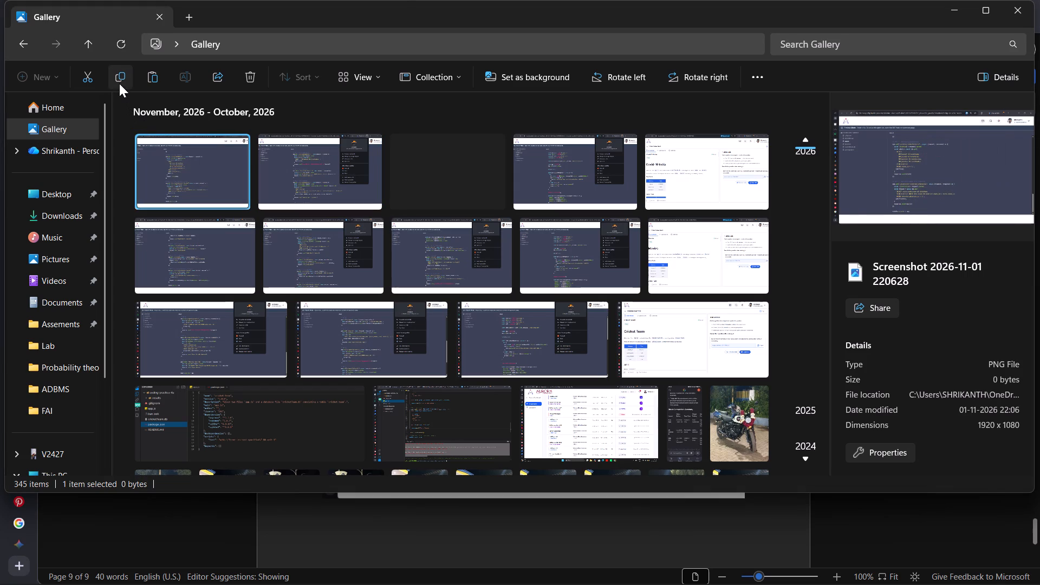
pyautogui.hotkey('ctrl', 'v')
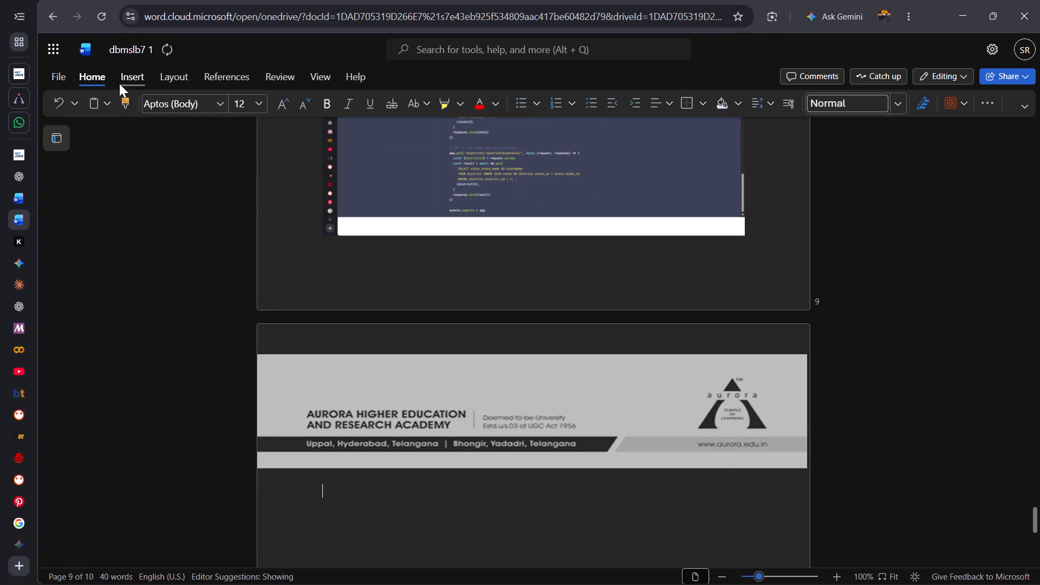
# Add the number "4." after the last Covid-19 India code screenshot, followed by two new lines.
pyautogui.write('4.')
pyautogui.press('Return')
pyautogui.press('Return')
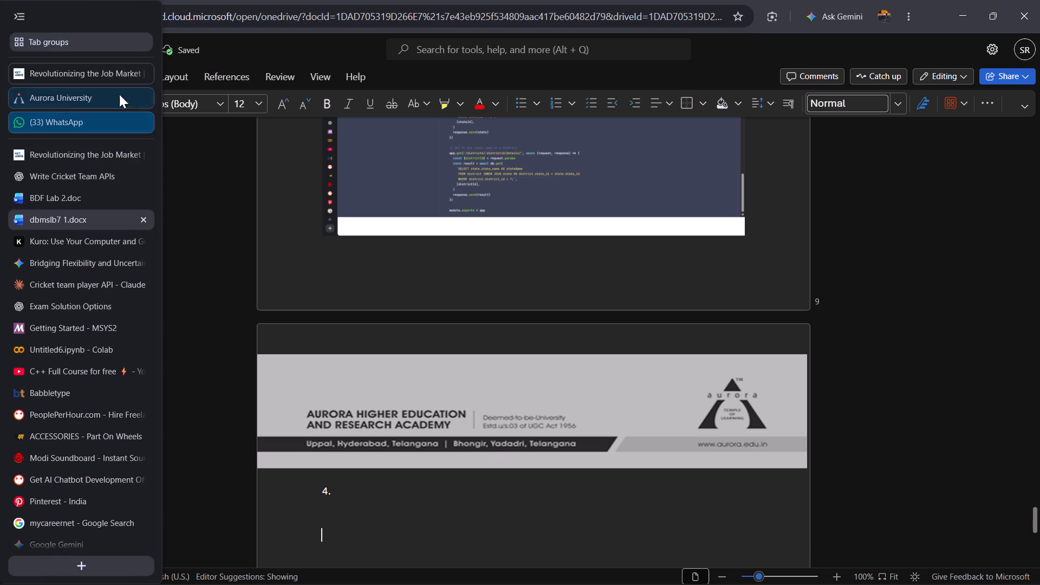
# Capture a screenshot of the Player Match Scores question page from the SQLite and Database Operations coding practice.
pyautogui.click(105, 70)
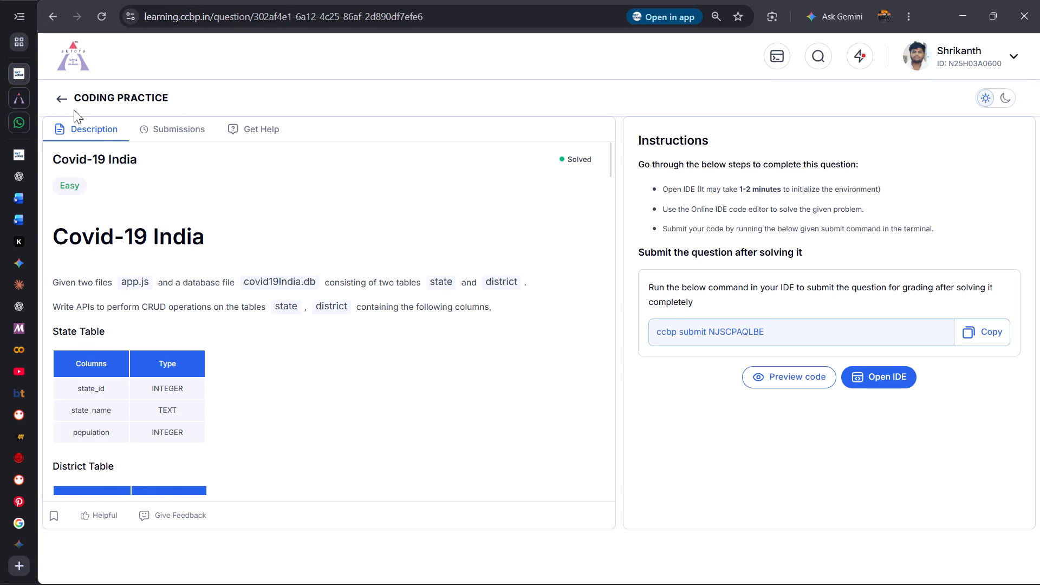
pyautogui.click(60, 99)
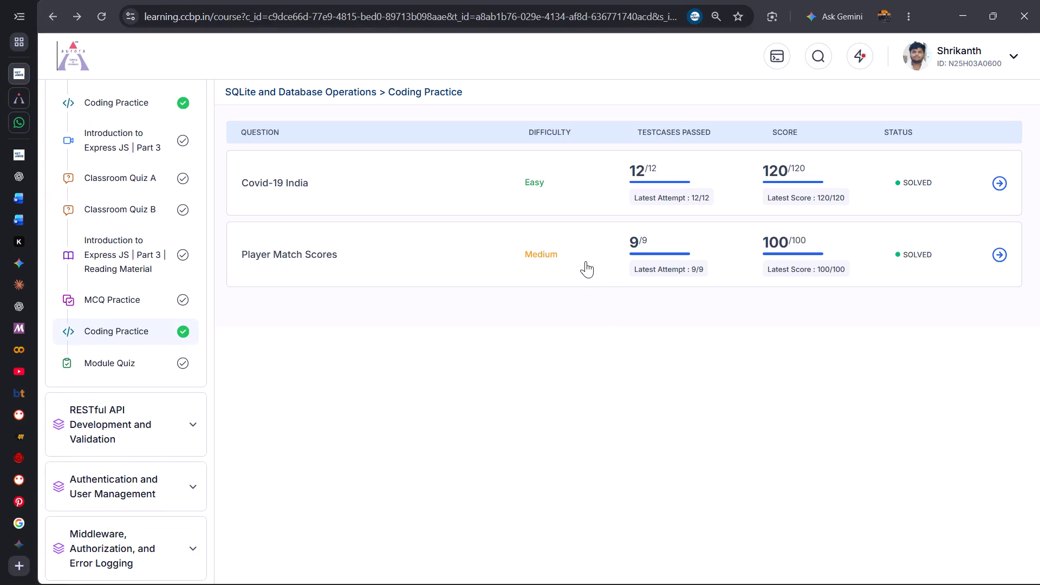
pyautogui.click(584, 256)
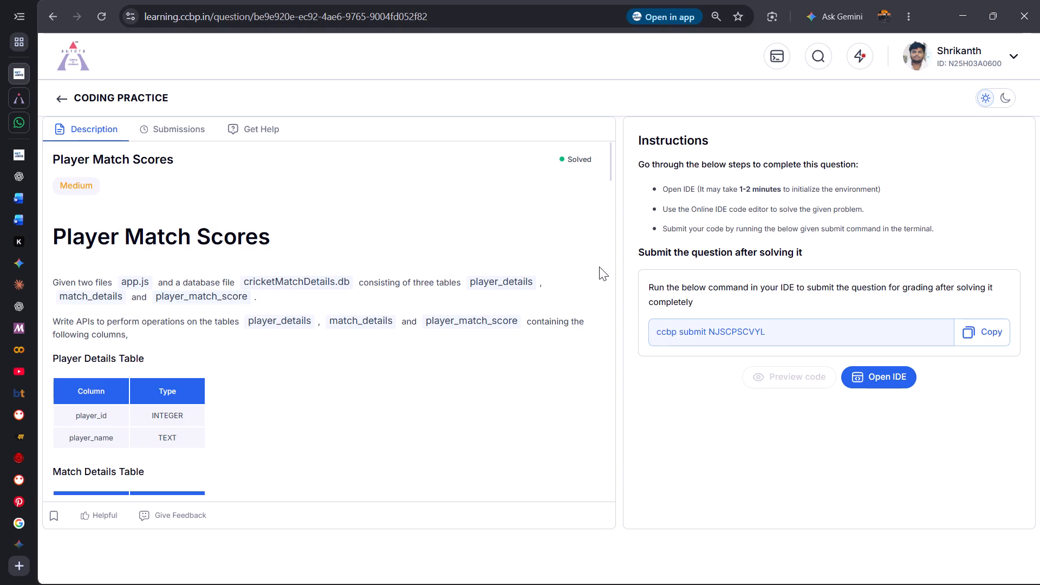
pyautogui.press('shift+super+s')
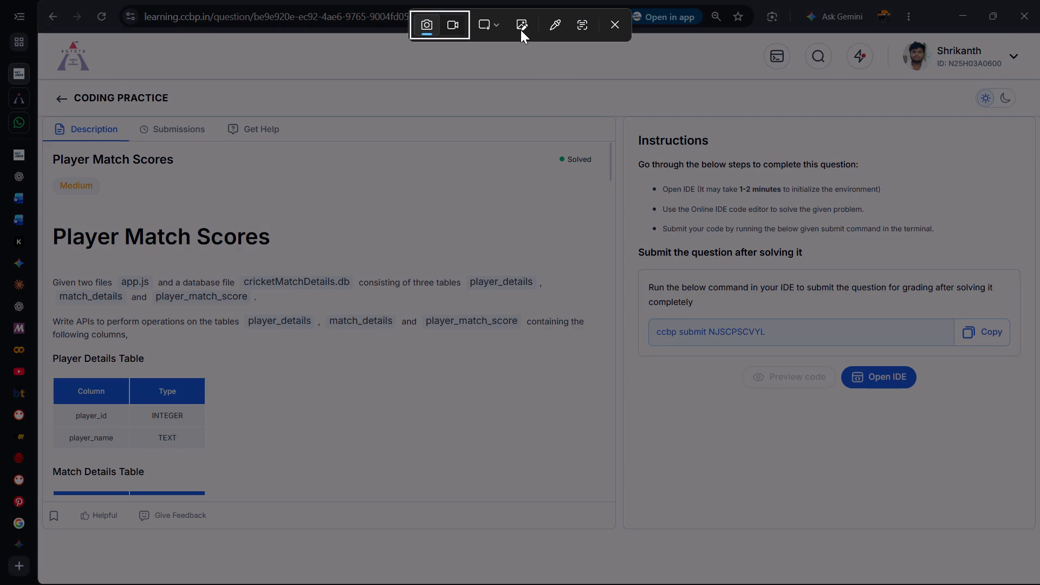
pyautogui.click(495, 23)
pyautogui.click(511, 73)
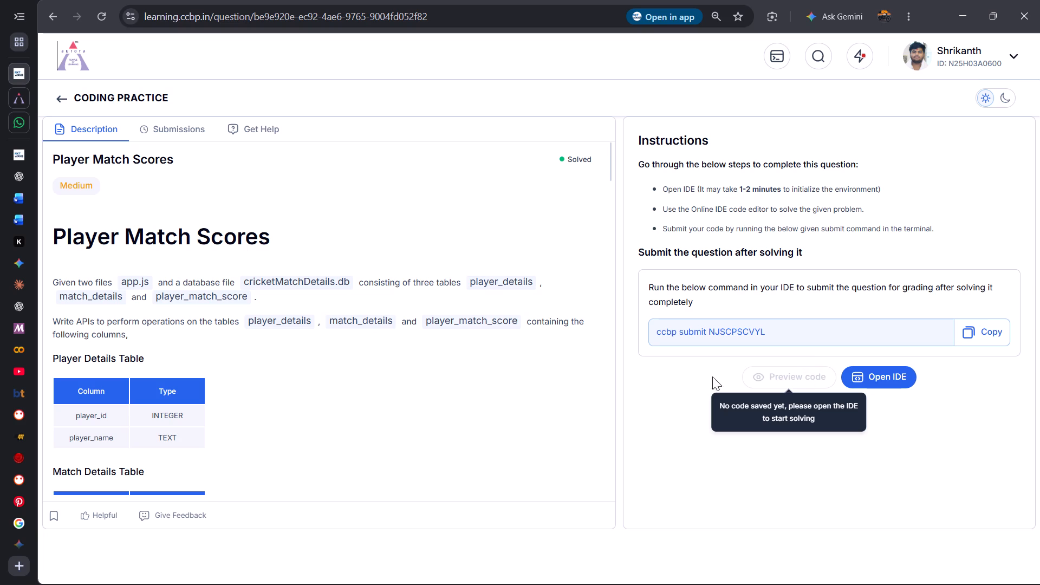
# Reload the Player Match Scores question page, open its IDE, and close the old IDE tab.
pyautogui.hotkey('ctrl', 'r')
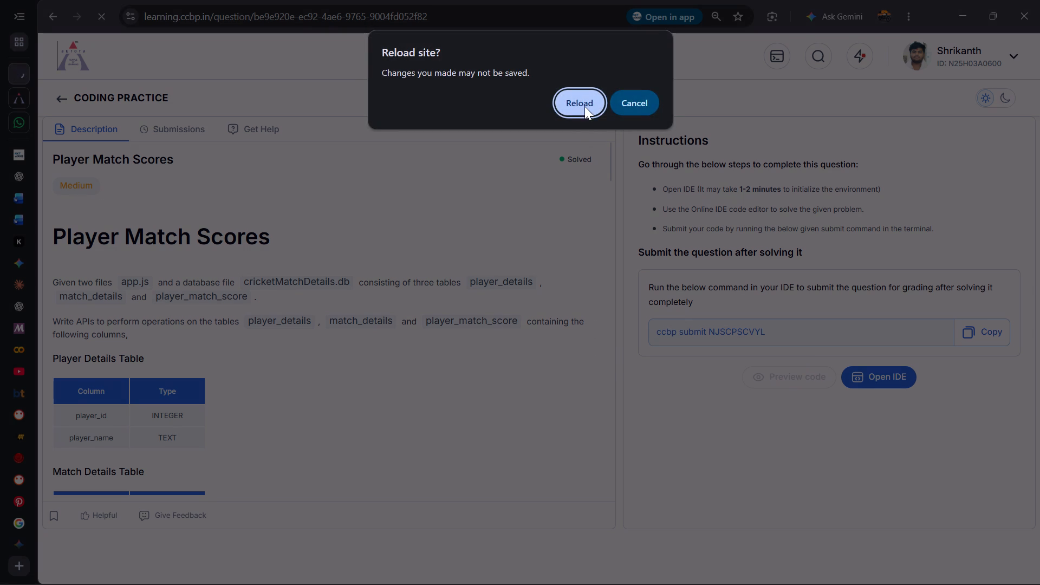
pyautogui.click(584, 105)
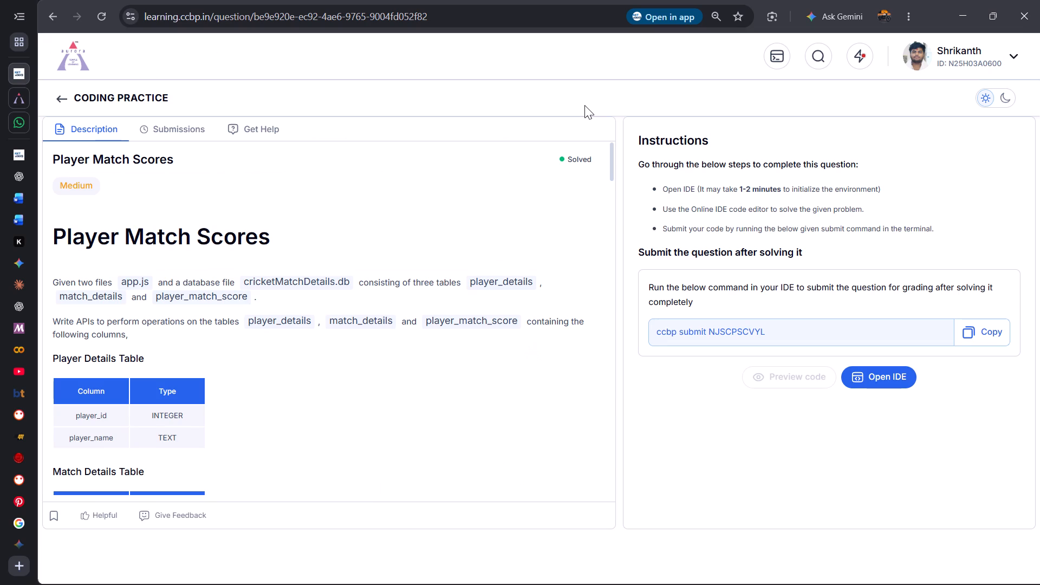
pyautogui.click(880, 377)
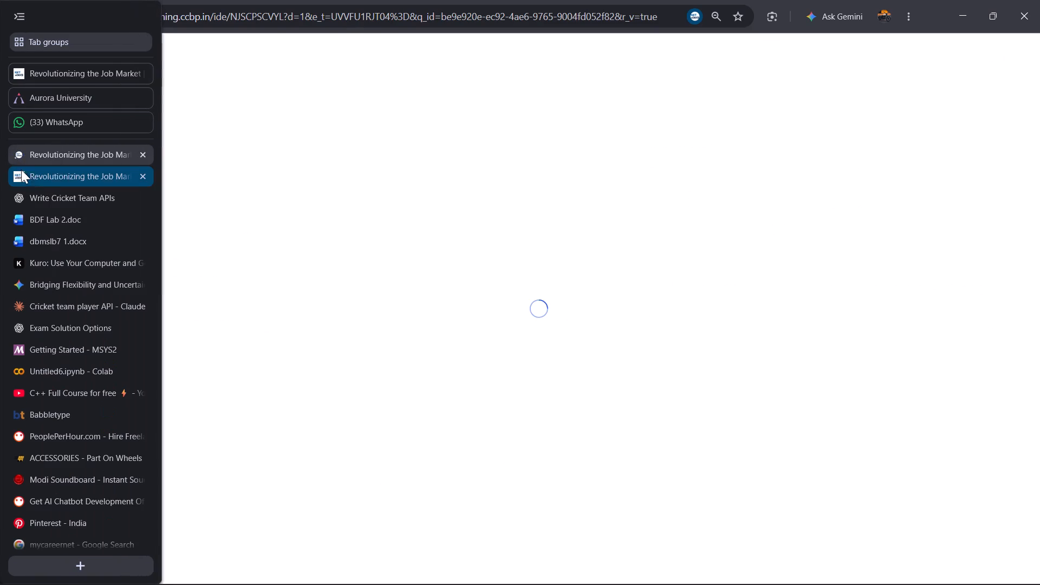
pyautogui.click(147, 178)
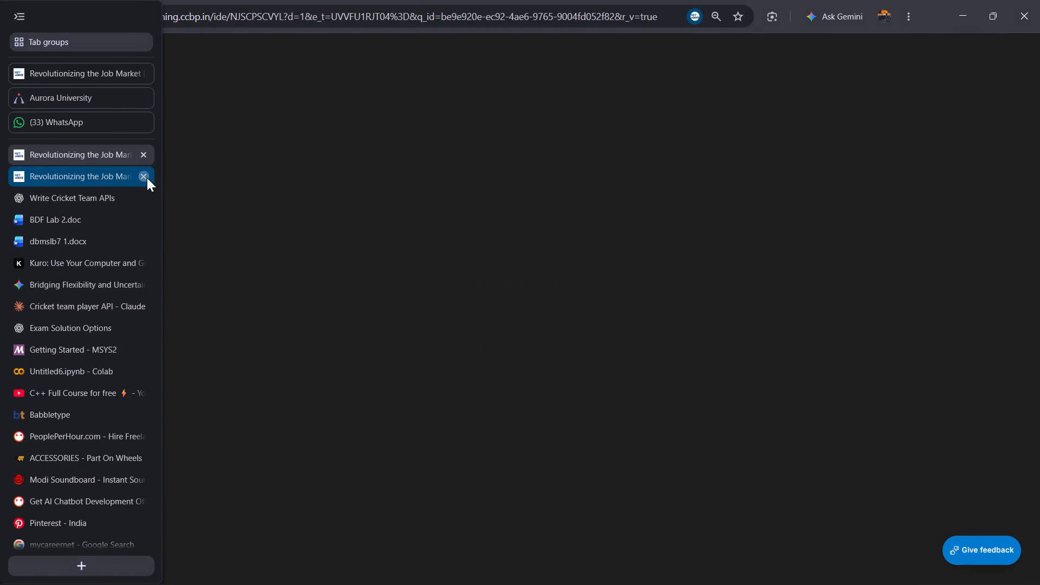
# Copy the Player Match Scores submit command and open app.js from the coding-practice-7a folder in its IDE.
pyautogui.click(88, 65)
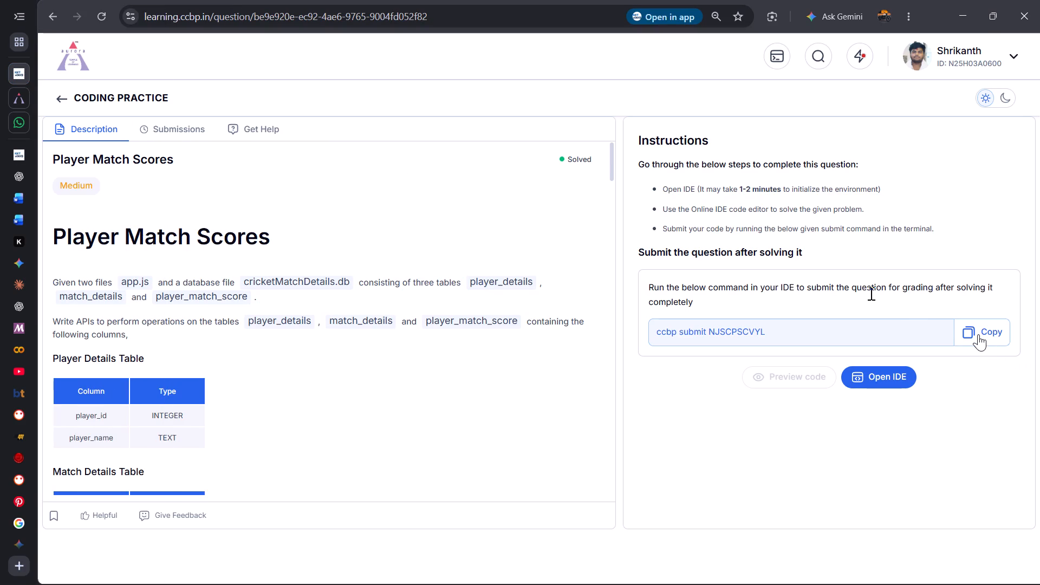
pyautogui.click(978, 334)
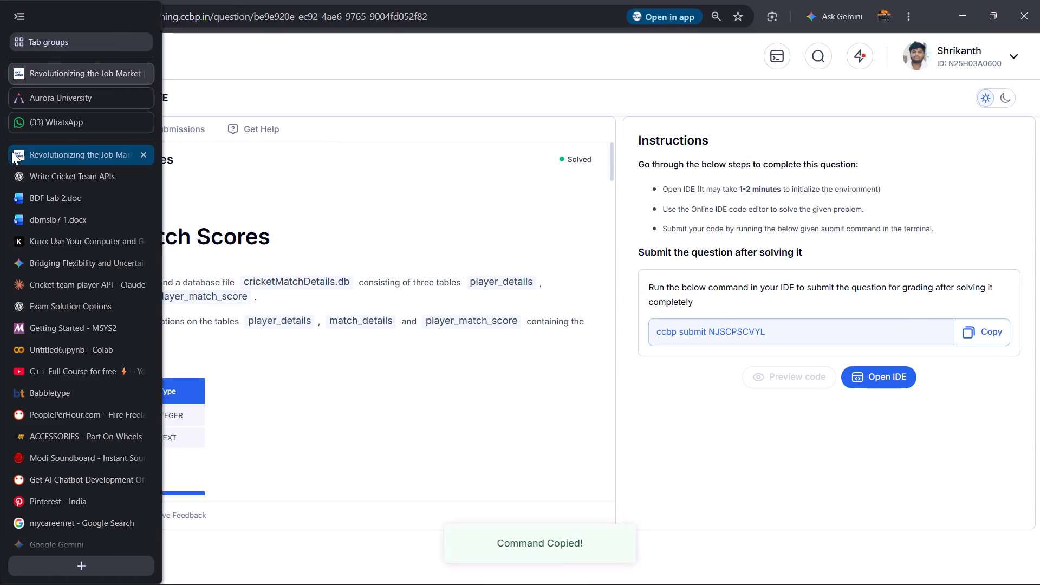
pyautogui.click(31, 147)
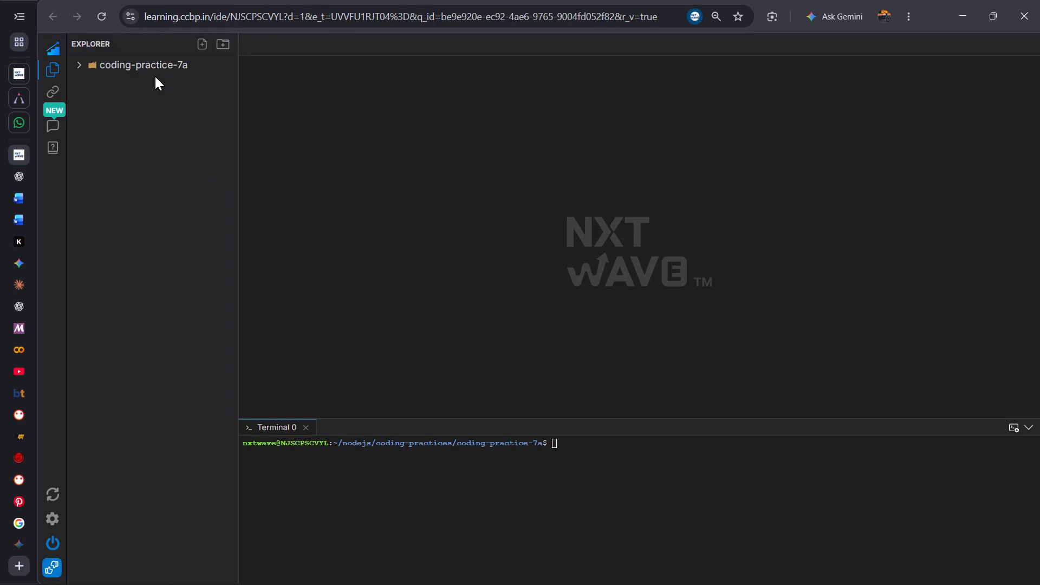
pyautogui.click(145, 66)
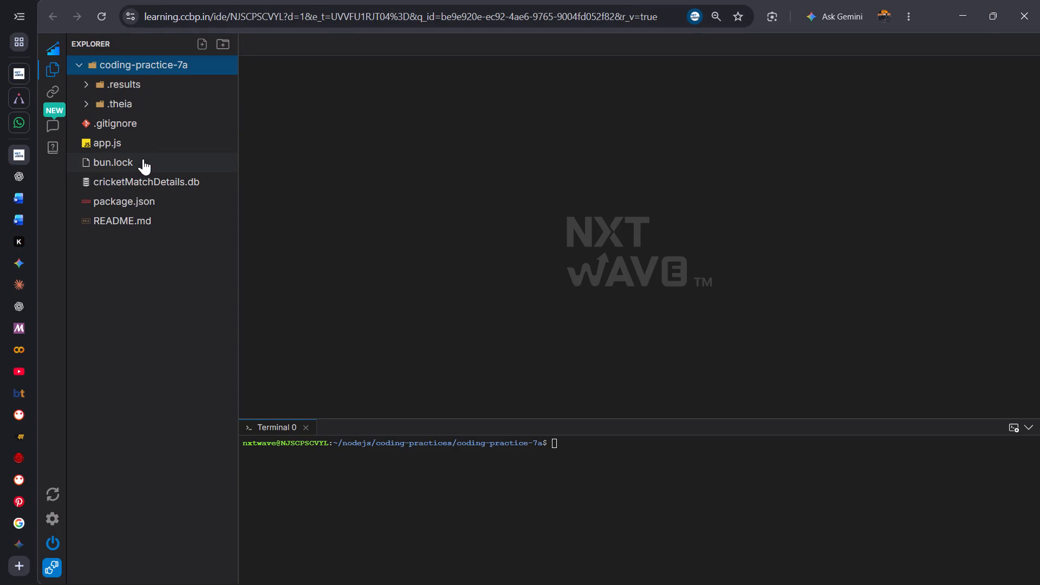
pyautogui.click(145, 145)
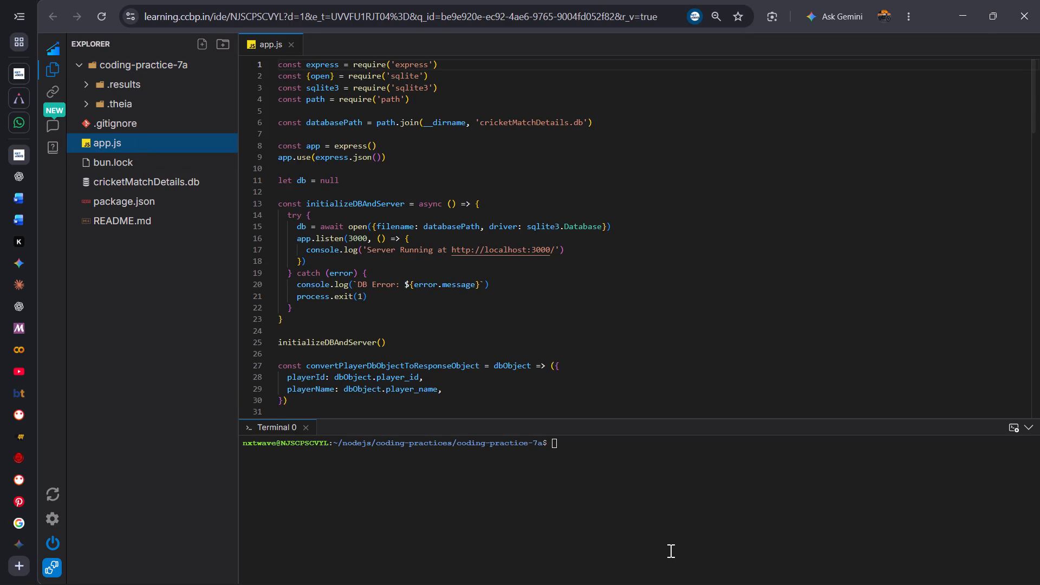
# Install the project packages with npm i in the terminal and submit the solution with the copied command.
pyautogui.click(638, 516)
pyautogui.write('npmi')
pyautogui.press('BackSpace')
pyautogui.press('space')
pyautogui.press('i')
pyautogui.press('Return')
pyautogui.hotkey('ctrl', 'shift', 'v')
pyautogui.press('Return')
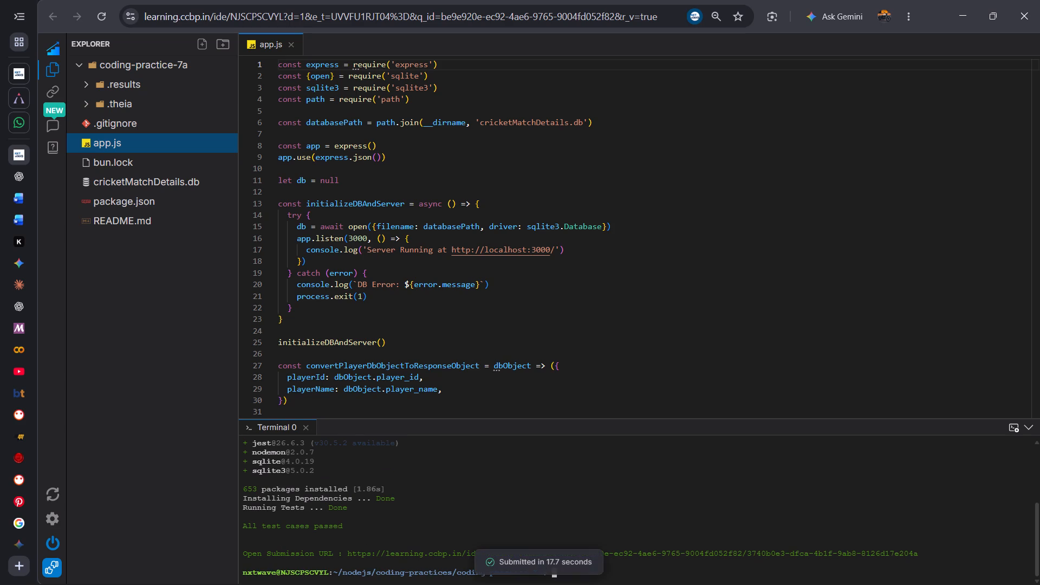
# Reload the Player Match Scores question, reopen it through the course home page, and try to preview its code.
pyautogui.click(23, 66)
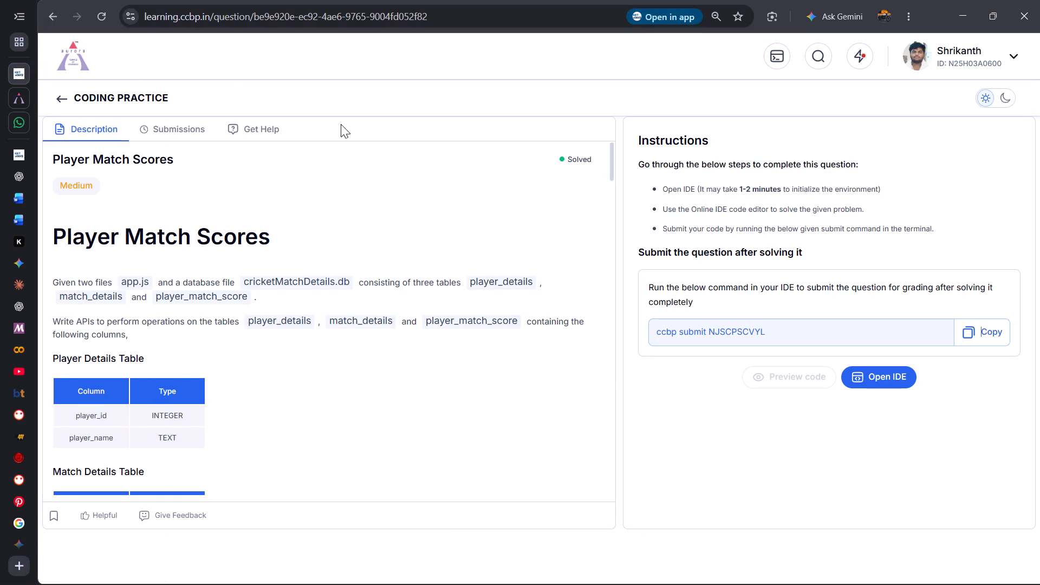
pyautogui.click(103, 15)
pyautogui.press('Return')
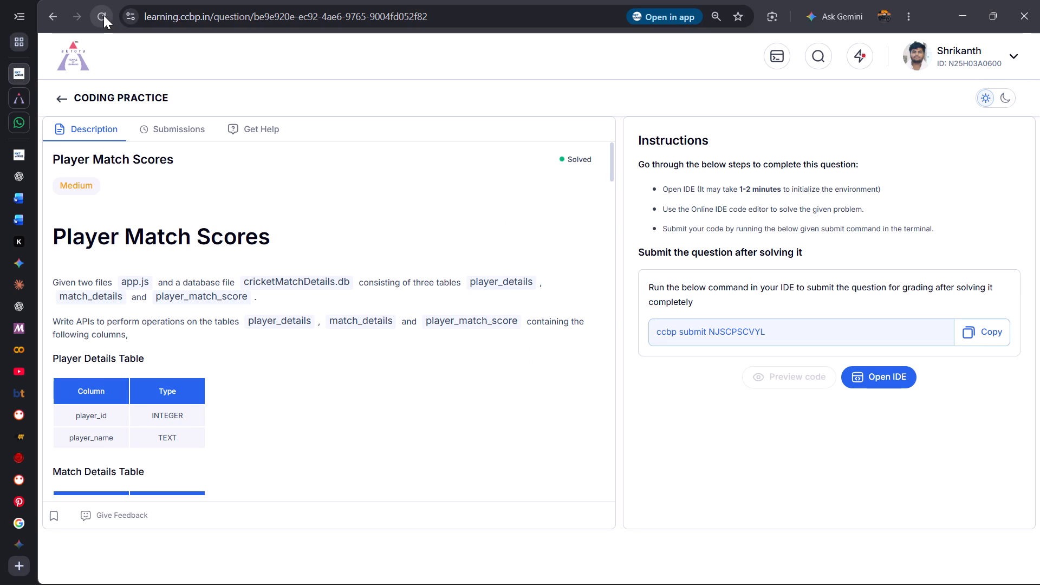
pyautogui.click(60, 97)
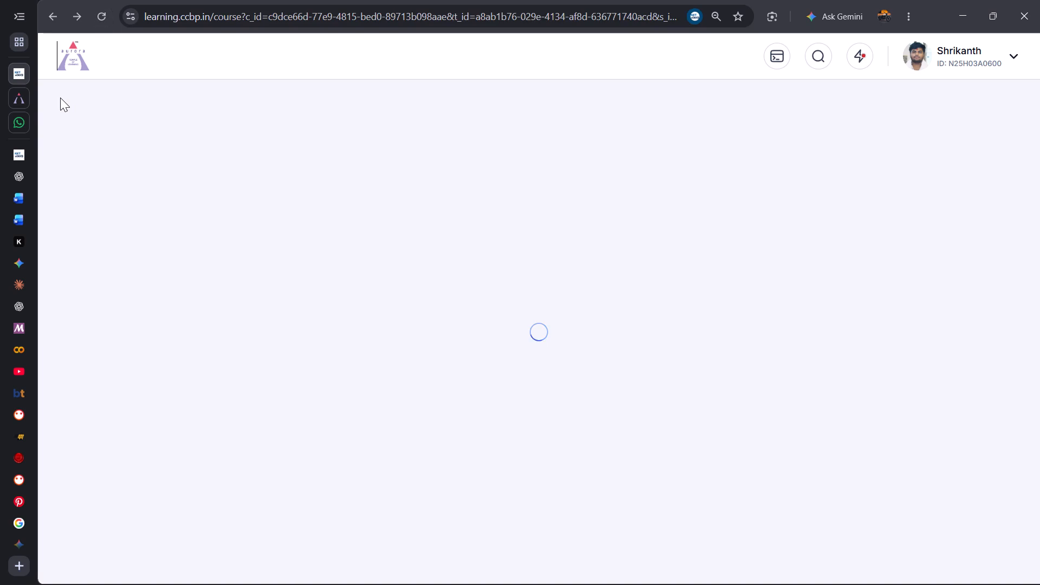
pyautogui.doubleClick(78, 60)
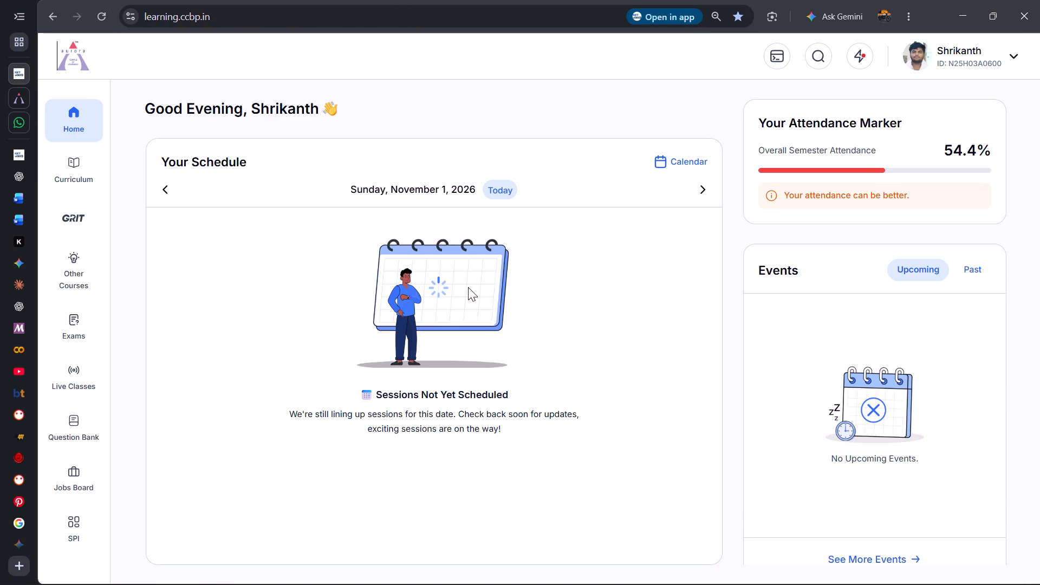
pyautogui.scroll(7, 281, 172)
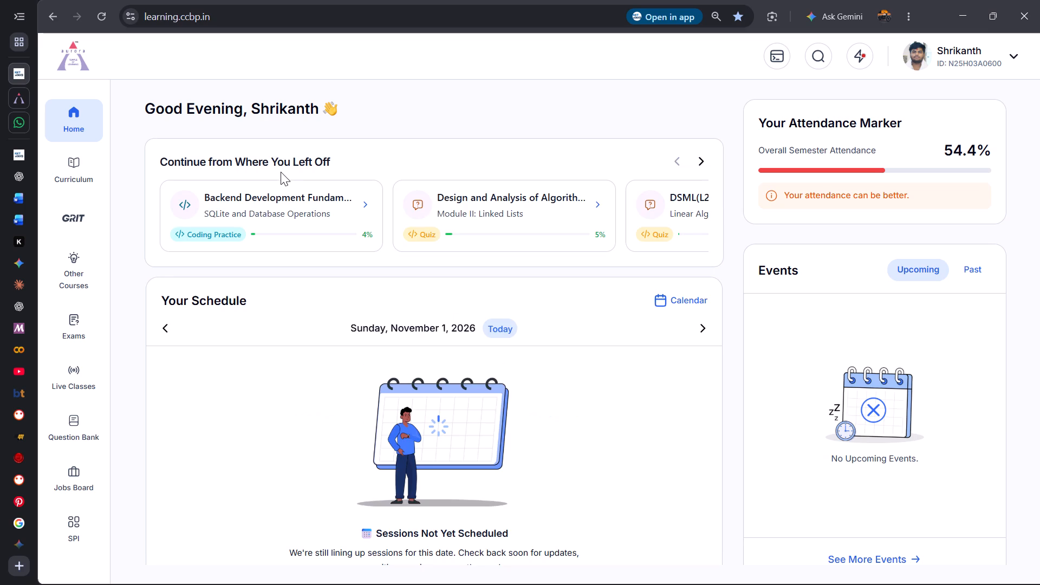
pyautogui.click(286, 203)
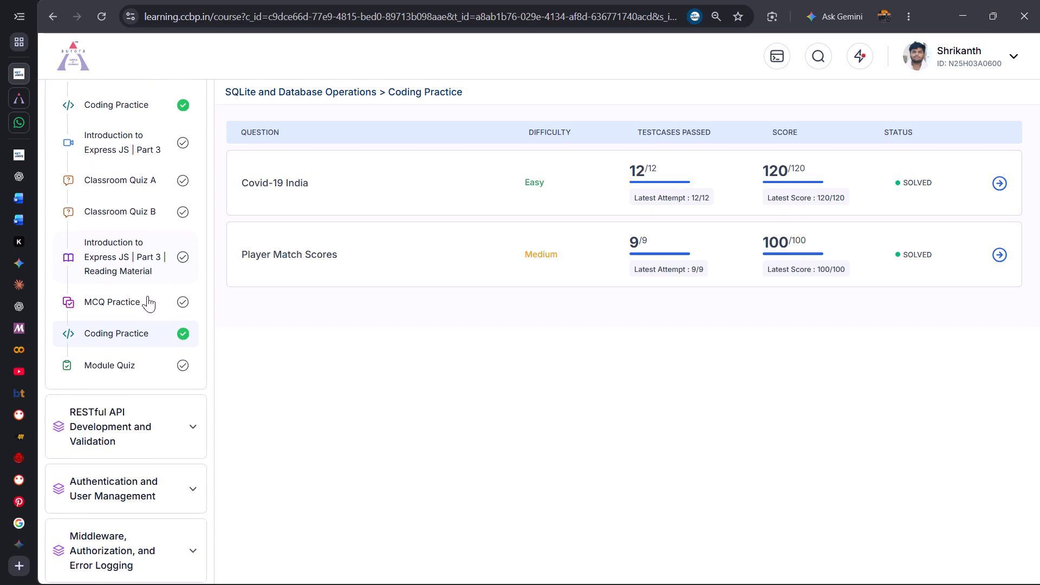
pyautogui.click(606, 263)
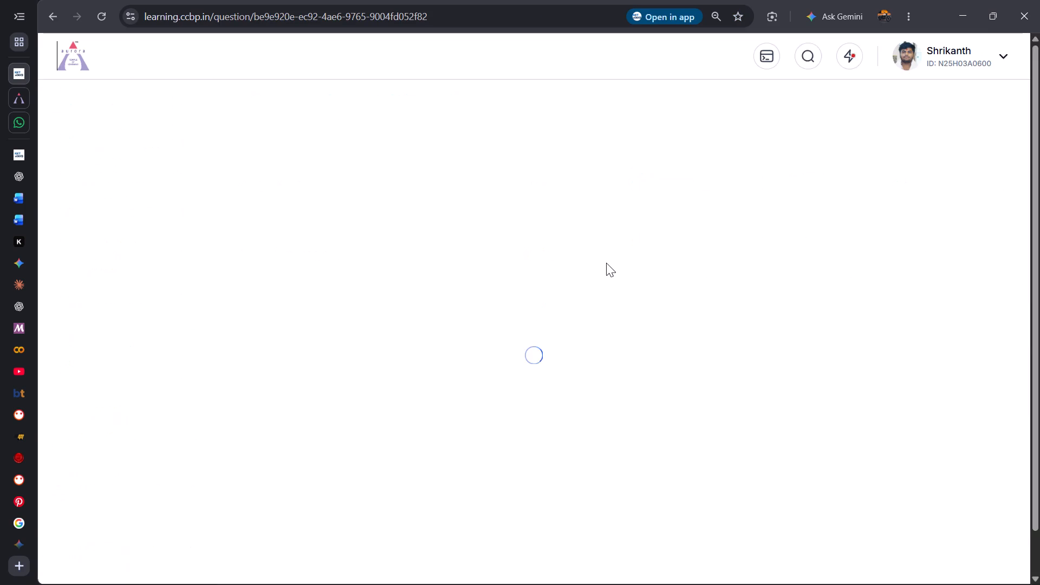
pyautogui.click(775, 384)
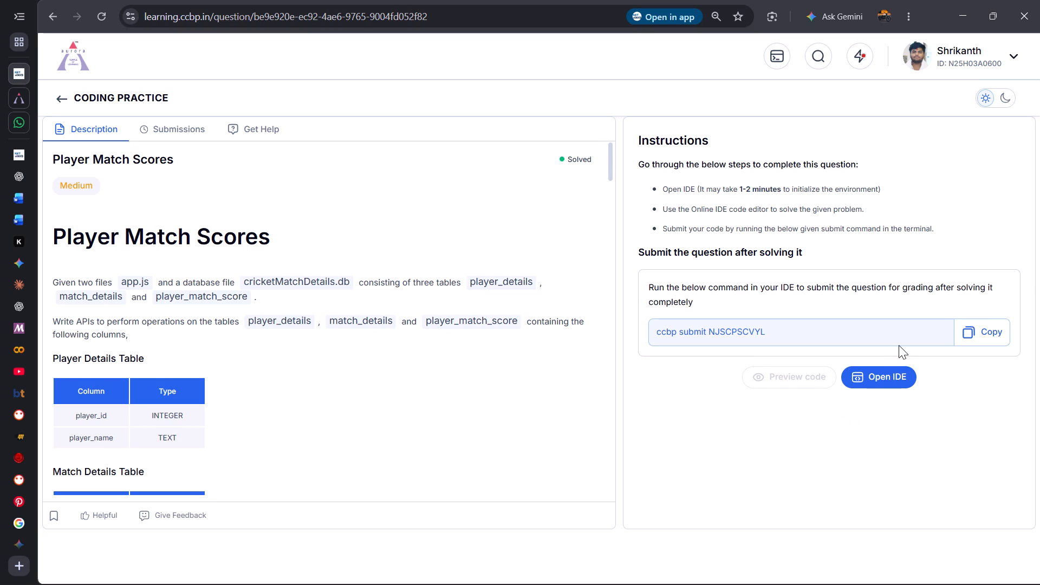
# Check the Player Match Scores description and submission history, and reload the question page.
pyautogui.scroll(-8, 578, 317)
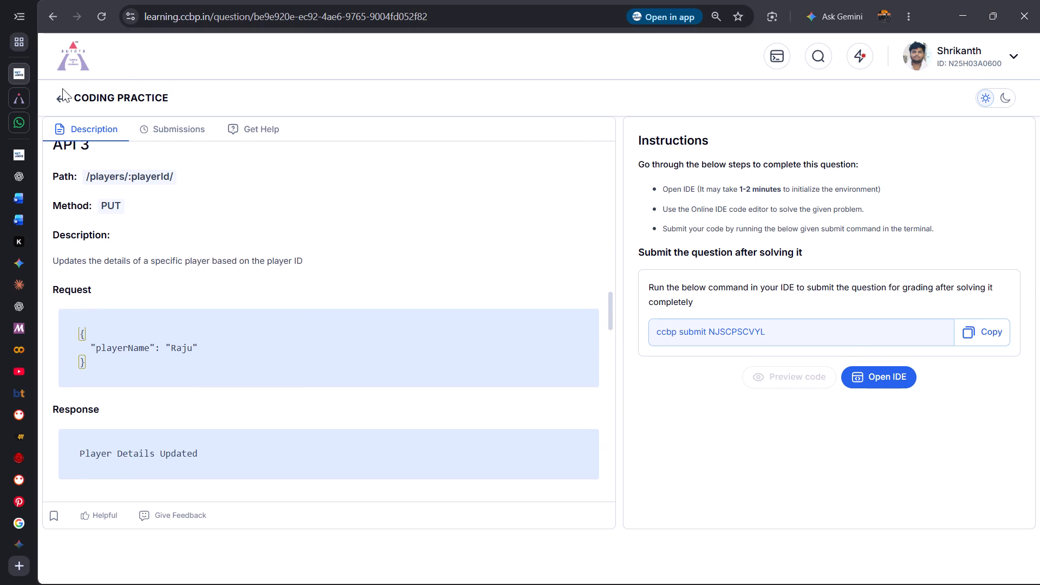
pyautogui.click(173, 124)
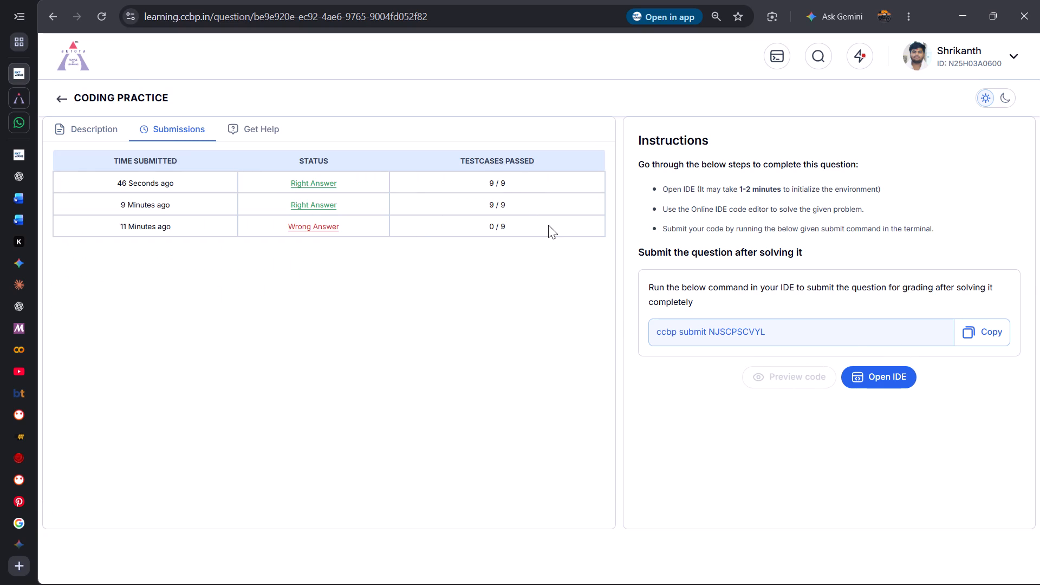
pyautogui.hotkey('ctrl', 'r')
pyautogui.hotkey('ctrl', 'r')
pyautogui.hotkey('ctrl', 'r')
pyautogui.hotkey('ctrl', 'r')
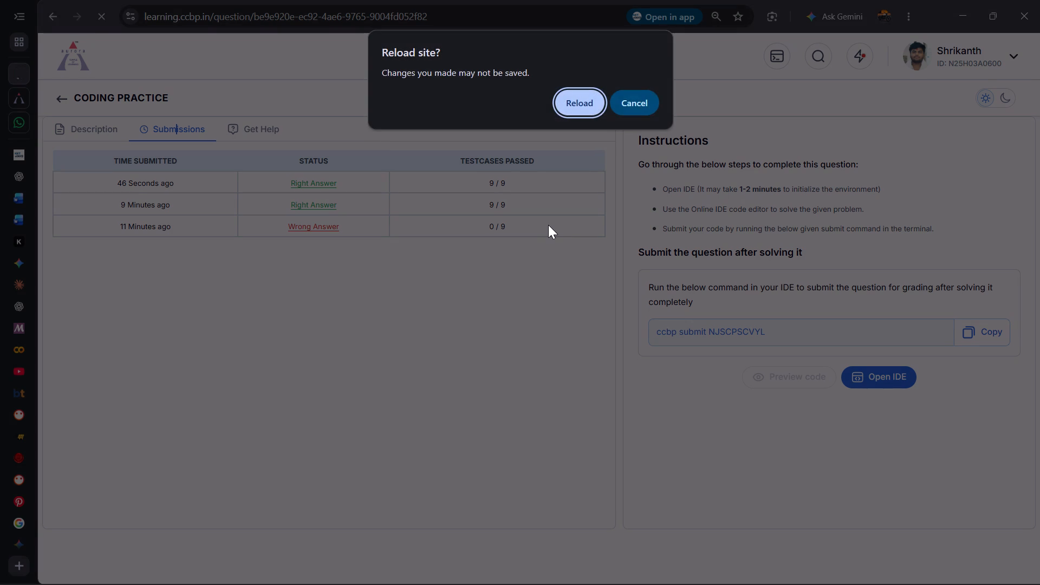
pyautogui.press('Return')
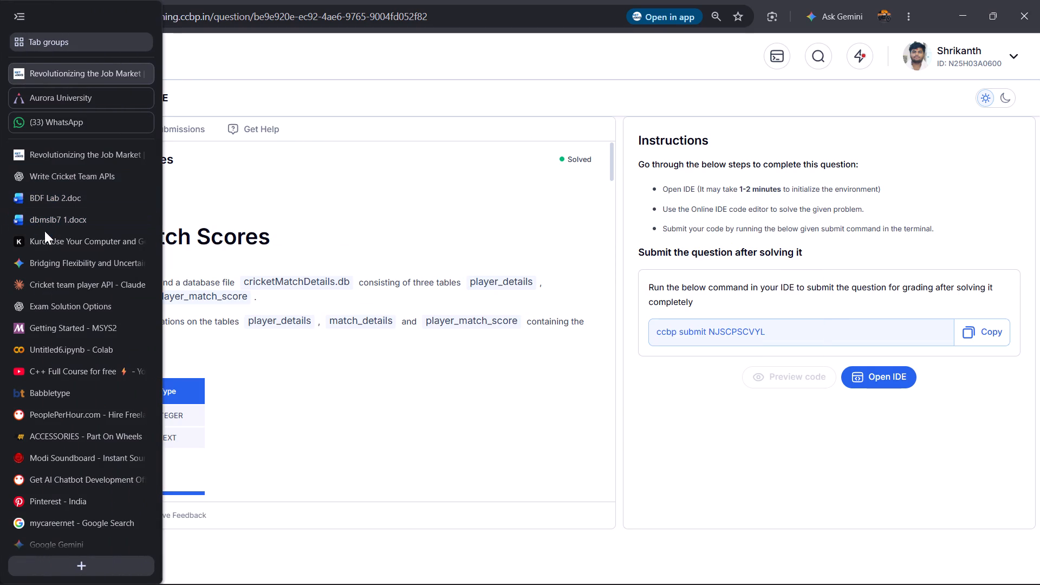
# Collapse the terminal in the Player Match Scores IDE to give the app.js code the full editor height.
pyautogui.click(101, 155)
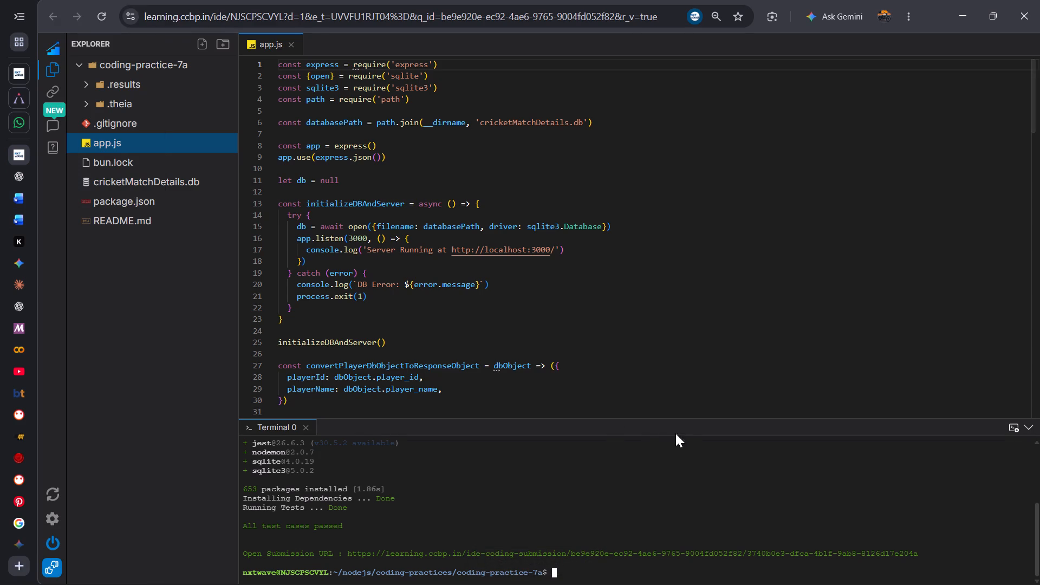
pyautogui.moveTo(649, 419); pyautogui.dragTo(662, 584)
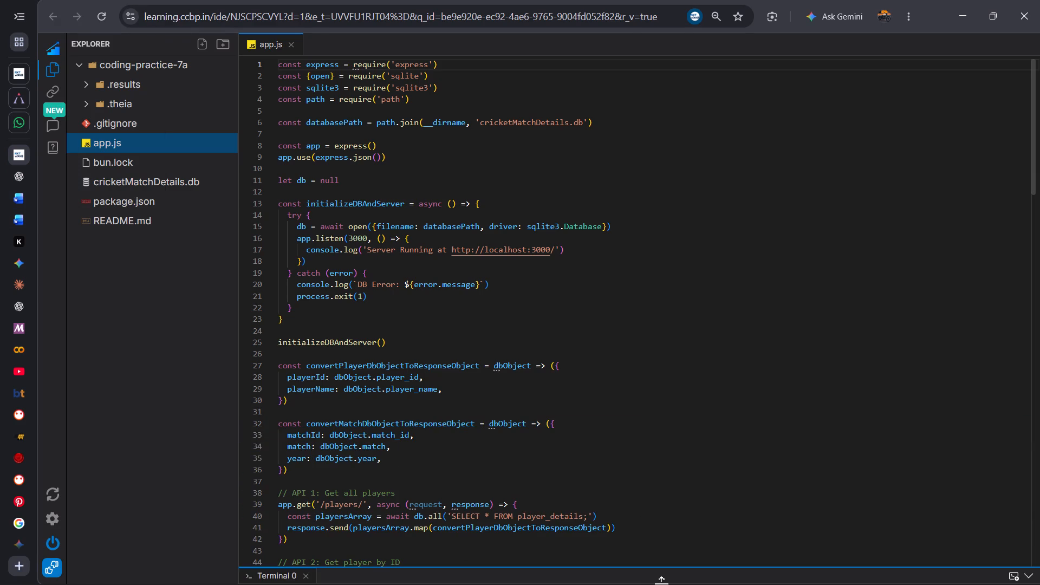
pyautogui.moveTo(662, 584); pyautogui.dragTo(662, 584)
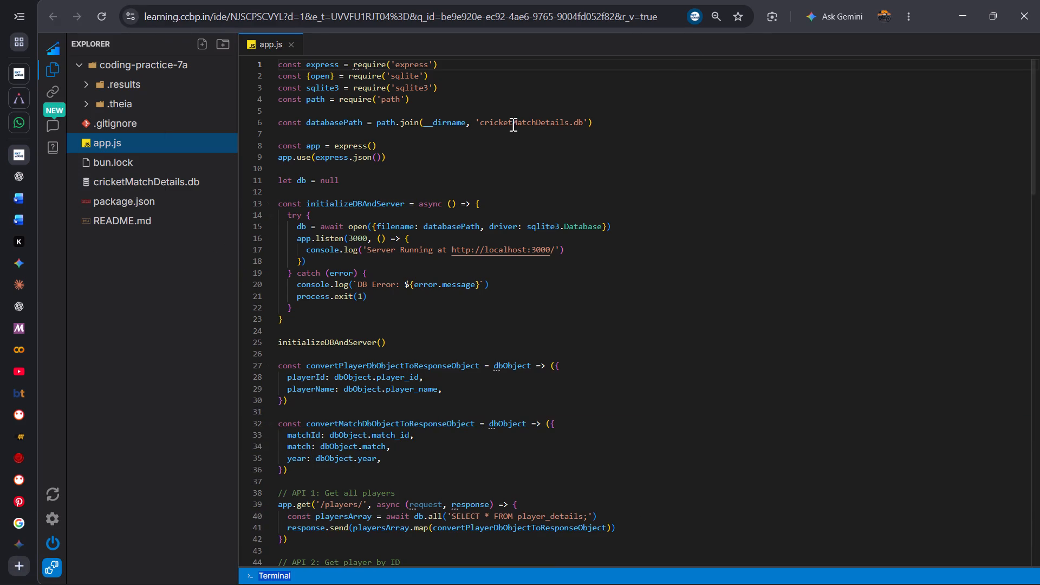
# Capture a full-screen screenshot of the start of the Player Match Scores app.js code with the browser profile card showing.
pyautogui.scroll(1, 810, 165)
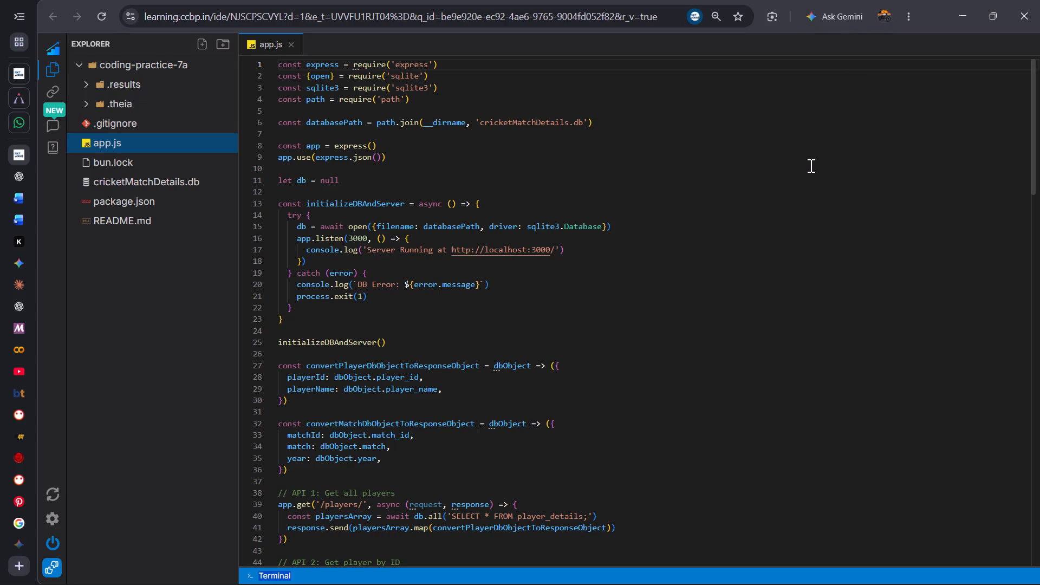
pyautogui.click(885, 10)
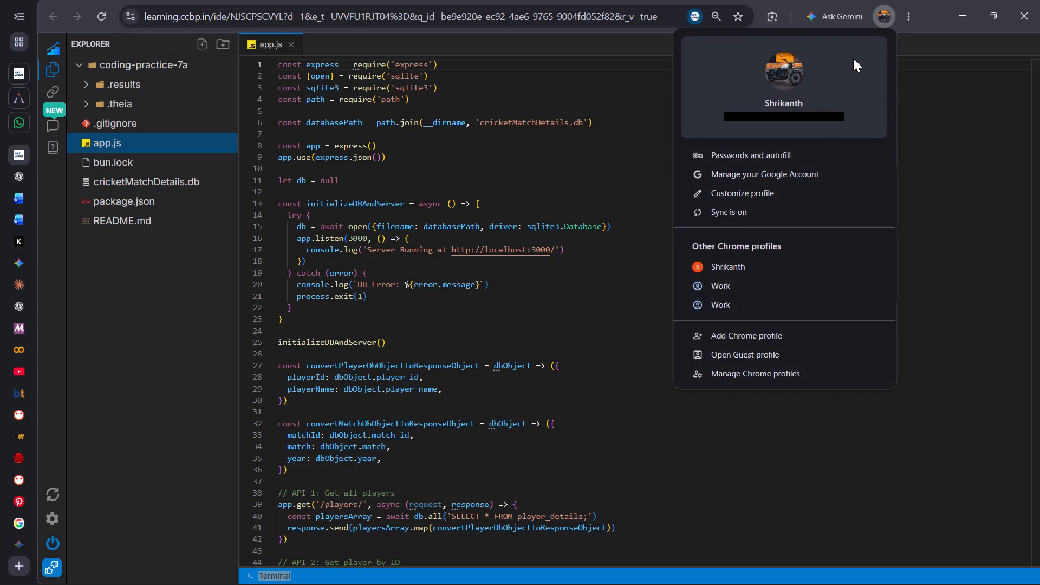
pyautogui.scroll(-18, 572, 257)
pyautogui.scroll(14, 572, 257)
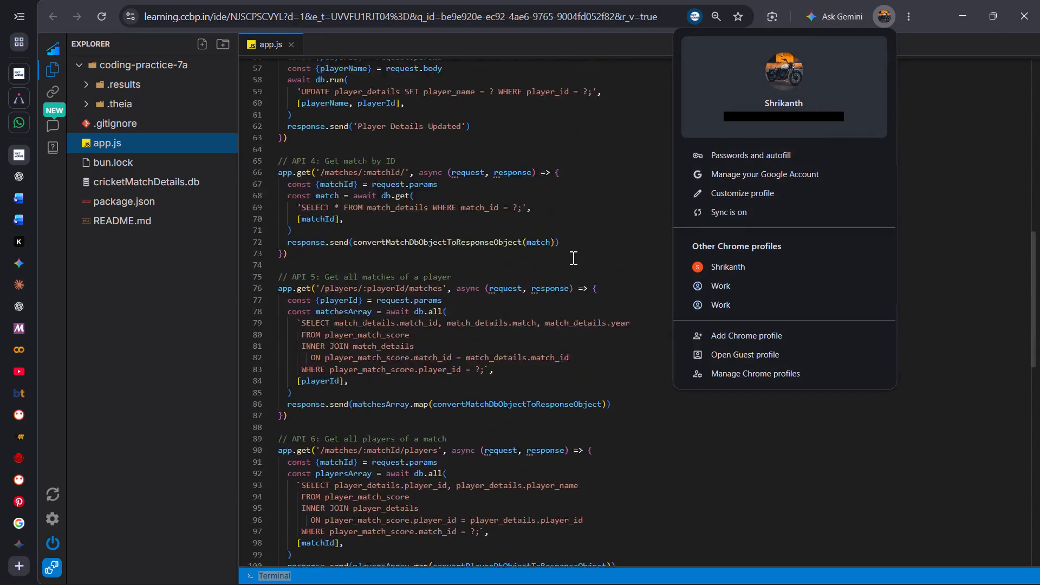
pyautogui.scroll(15, 572, 257)
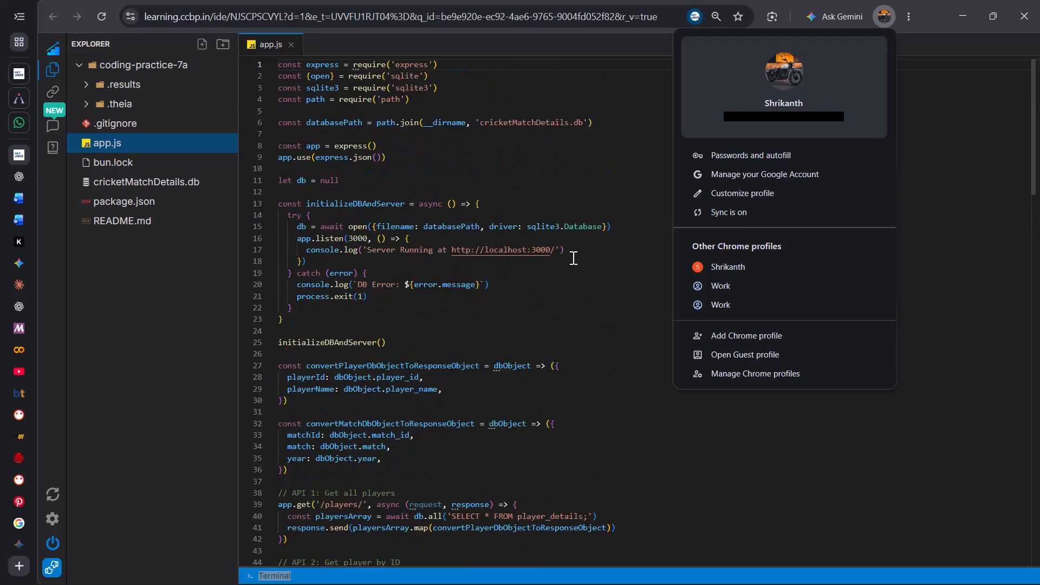
pyautogui.press('shift+super+s')
pyautogui.click(498, 22)
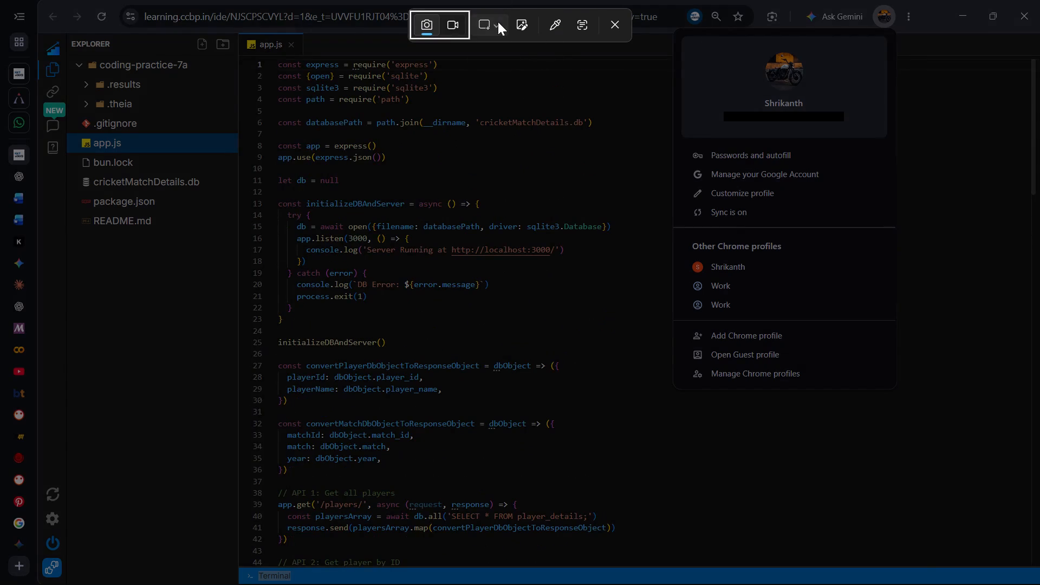
pyautogui.click(510, 79)
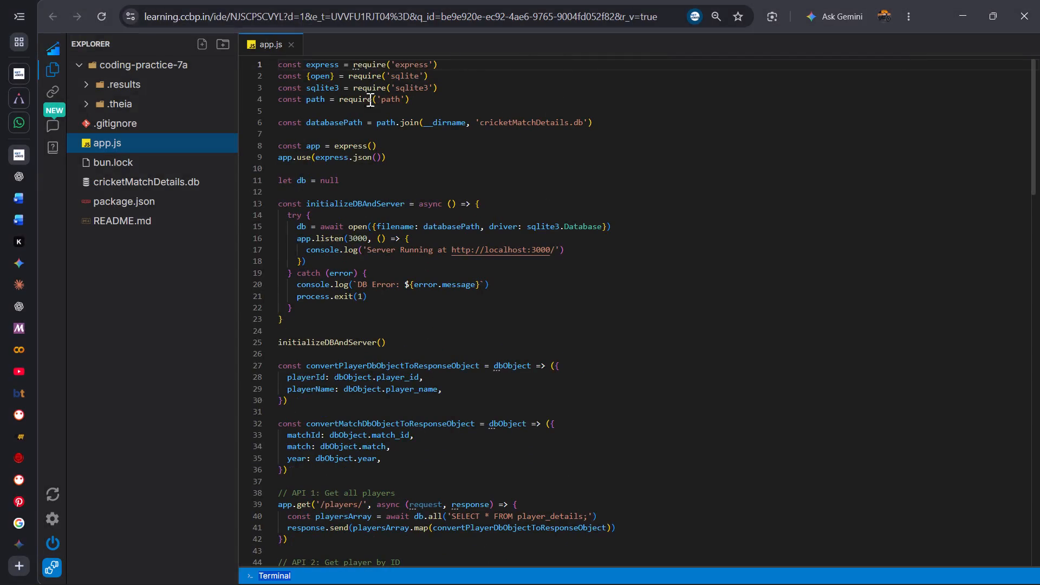
# Capture a full-screen screenshot of the app.js section covering API 2 to API 5 with the browser profile card showing.
pyautogui.scroll(-15, 441, 243)
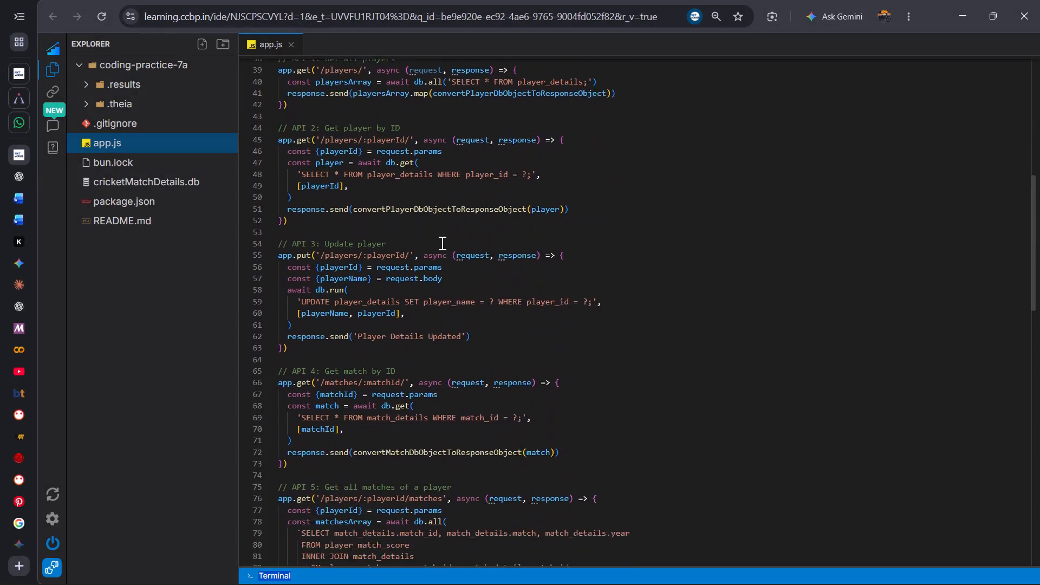
pyautogui.scroll(-2, 441, 243)
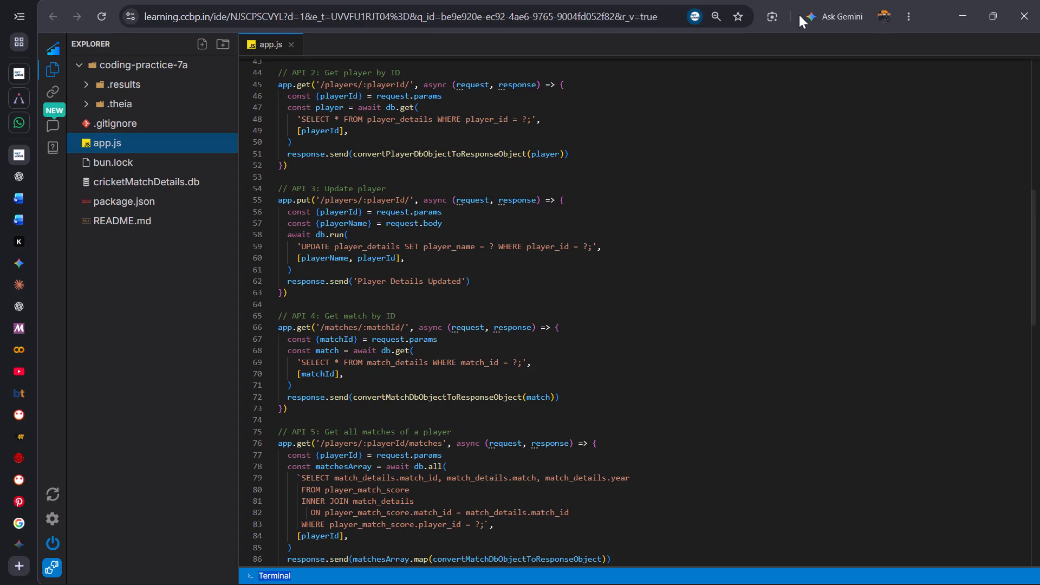
pyautogui.click(878, 18)
pyautogui.press('shift+super+s')
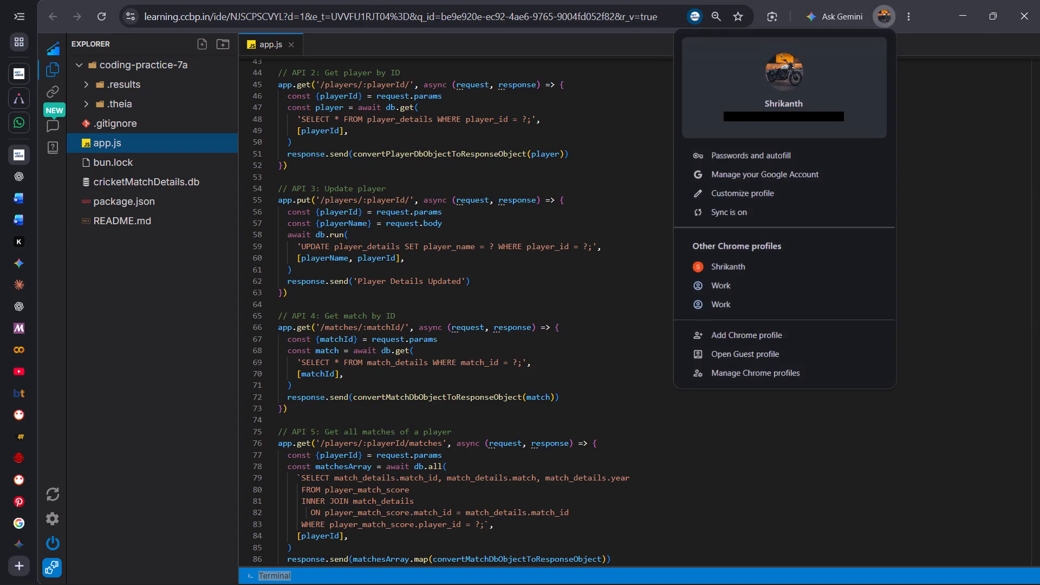
pyautogui.click(497, 24)
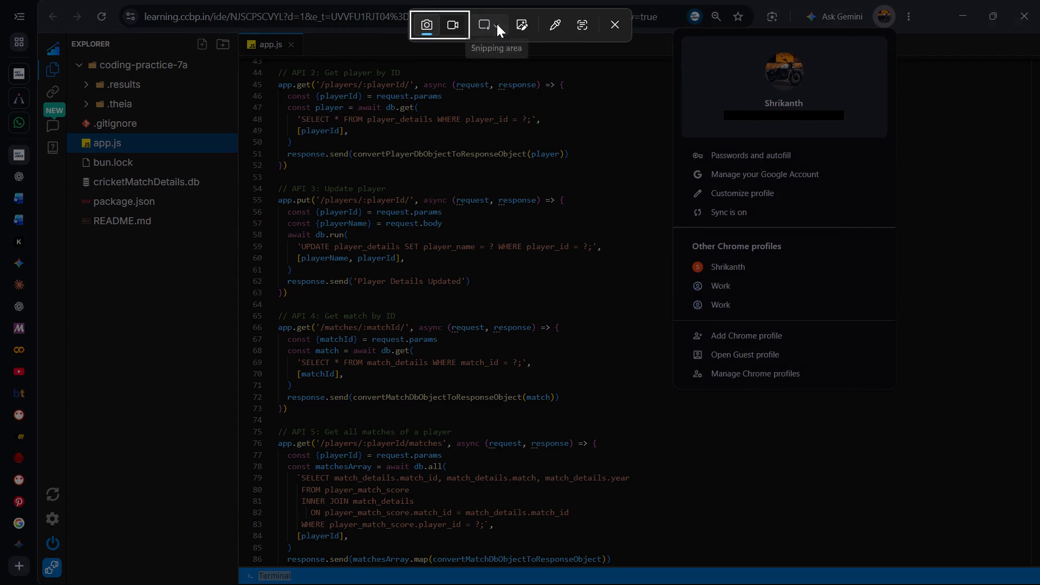
pyautogui.click(496, 76)
# Capture a full-screen screenshot of the end of app.js, covering API 6, API 7 and the module export.
pyautogui.scroll(-12, 529, 220)
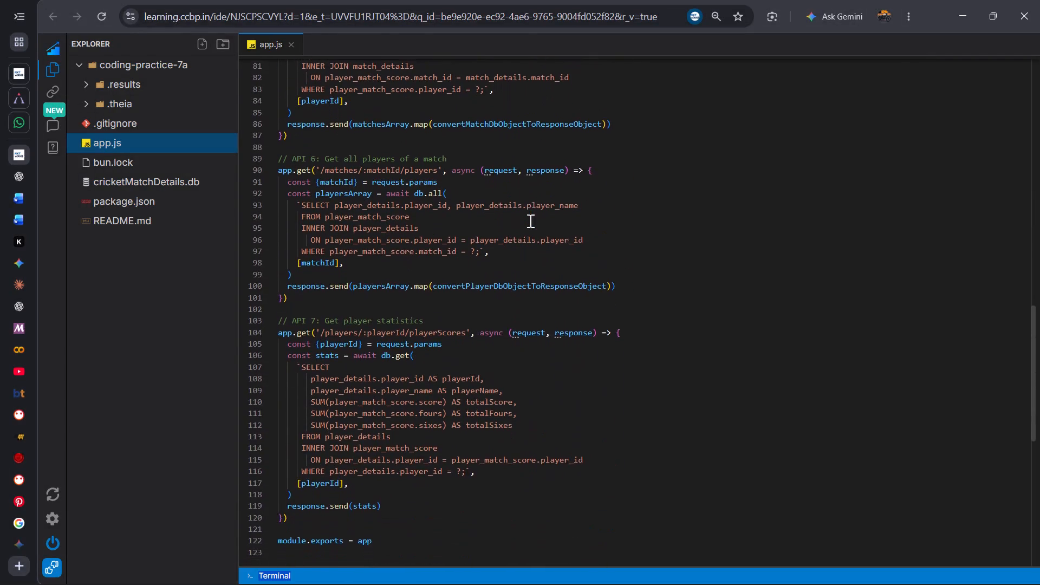
pyautogui.scroll(-4, 529, 220)
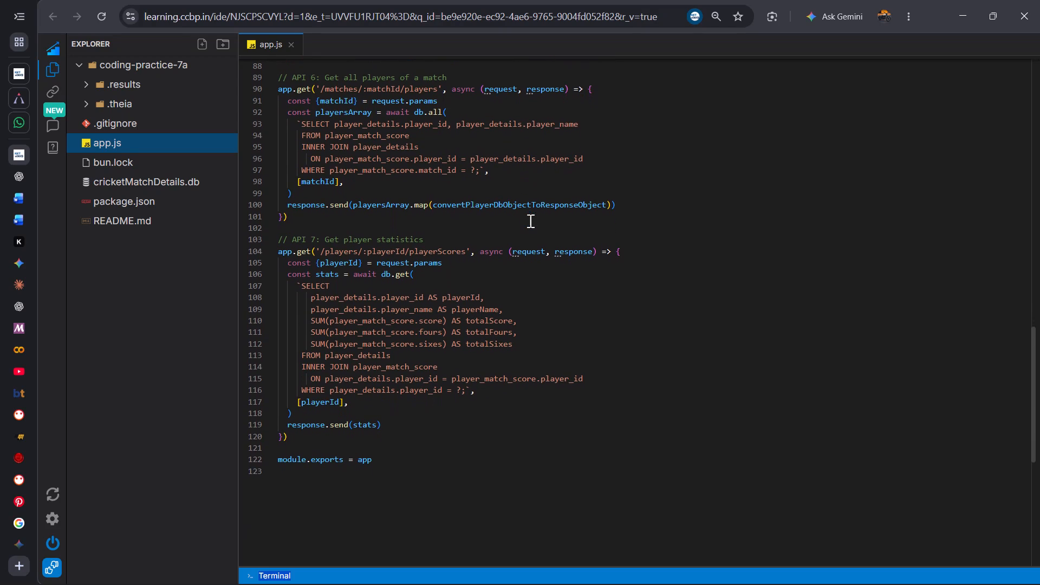
pyautogui.press('shift+super+s')
pyautogui.click(495, 32)
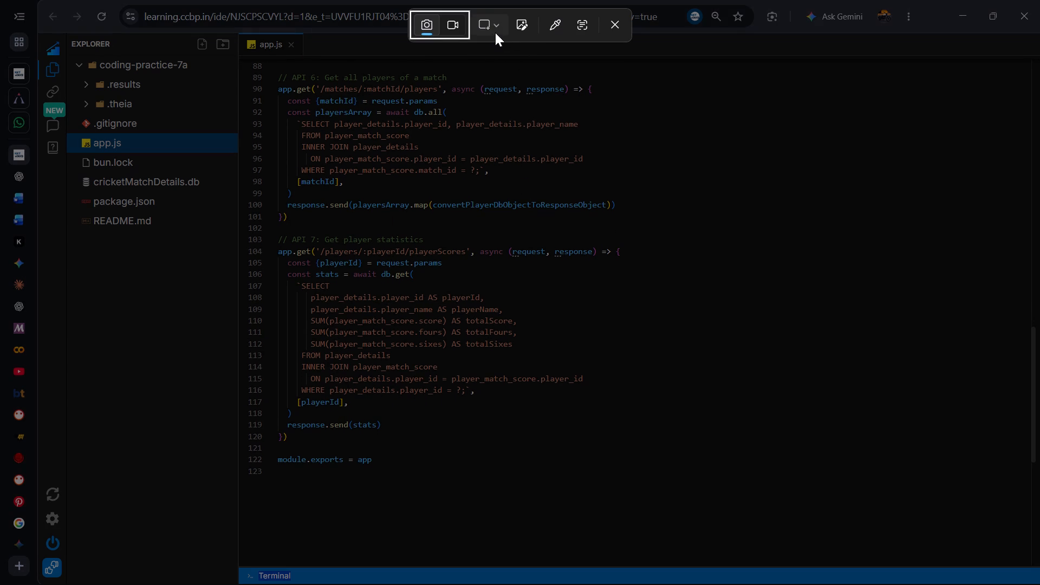
pyautogui.click(503, 73)
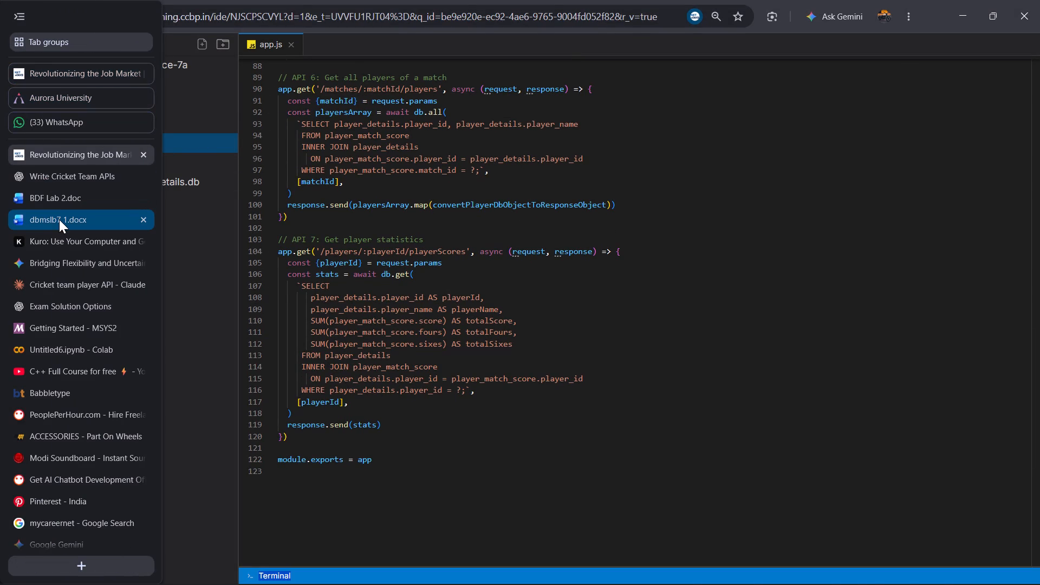
# Copy the Player Match Scores question screenshot from the Gallery and paste it under item 4 in the dbmslb7 1 document.
pyautogui.click(59, 222)
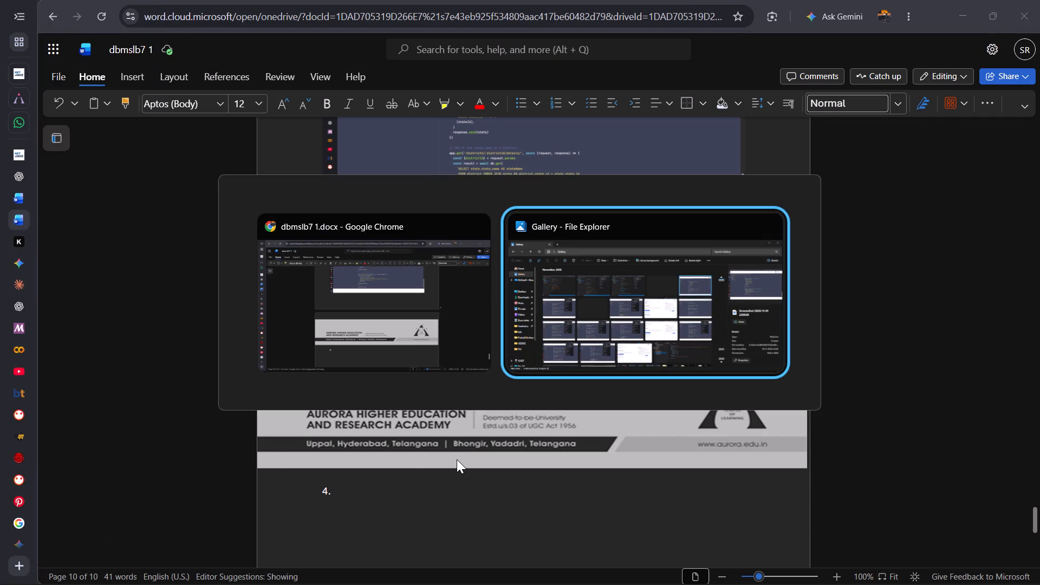
pyautogui.click(596, 176)
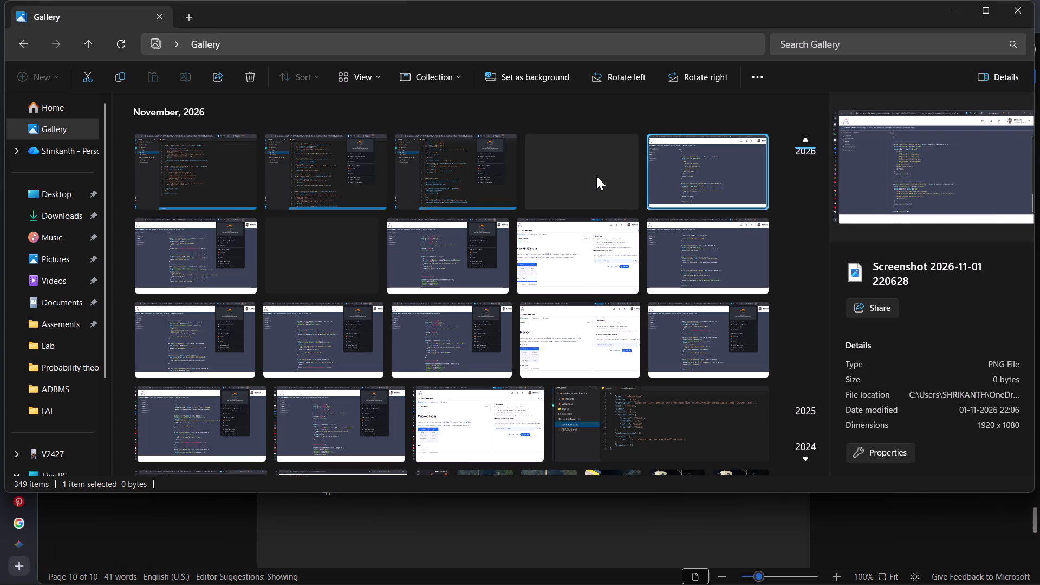
pyautogui.click(121, 82)
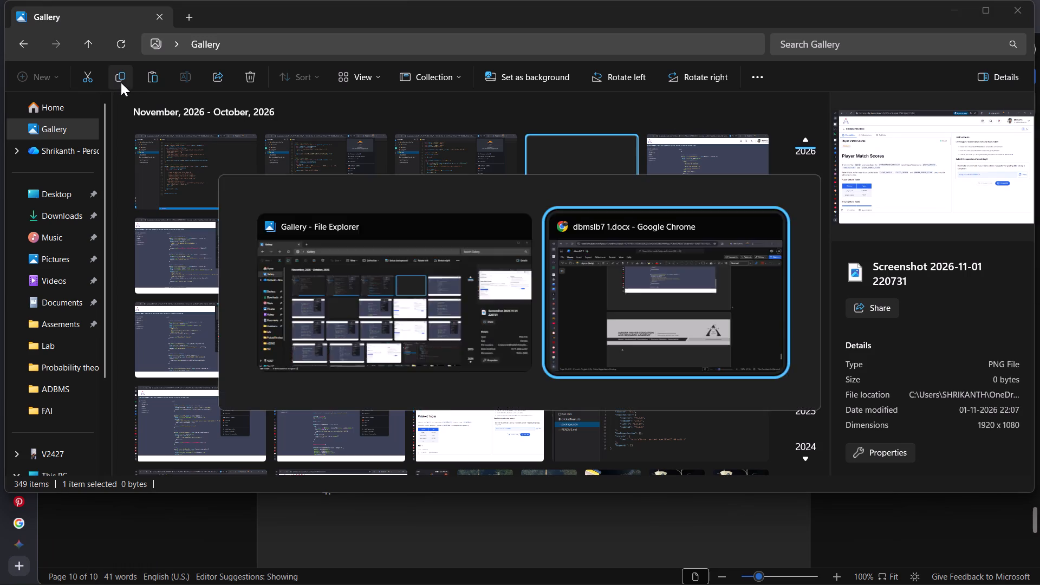
pyautogui.hotkey('ctrl', 'v')
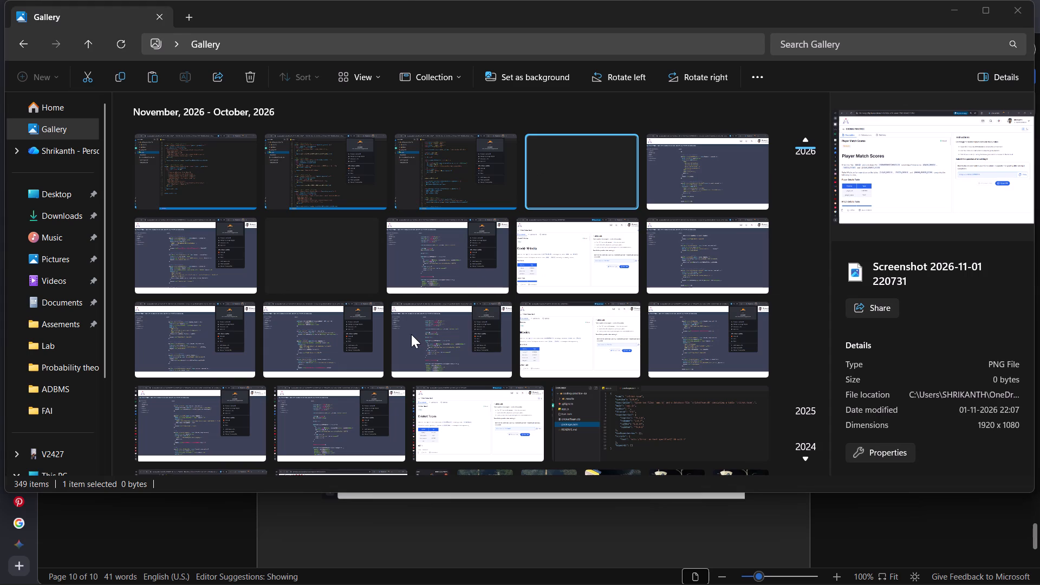
# Copy the first app.js code screenshot from the Gallery and paste it on a new line below the Player Match Scores question image.
pyautogui.click(489, 181)
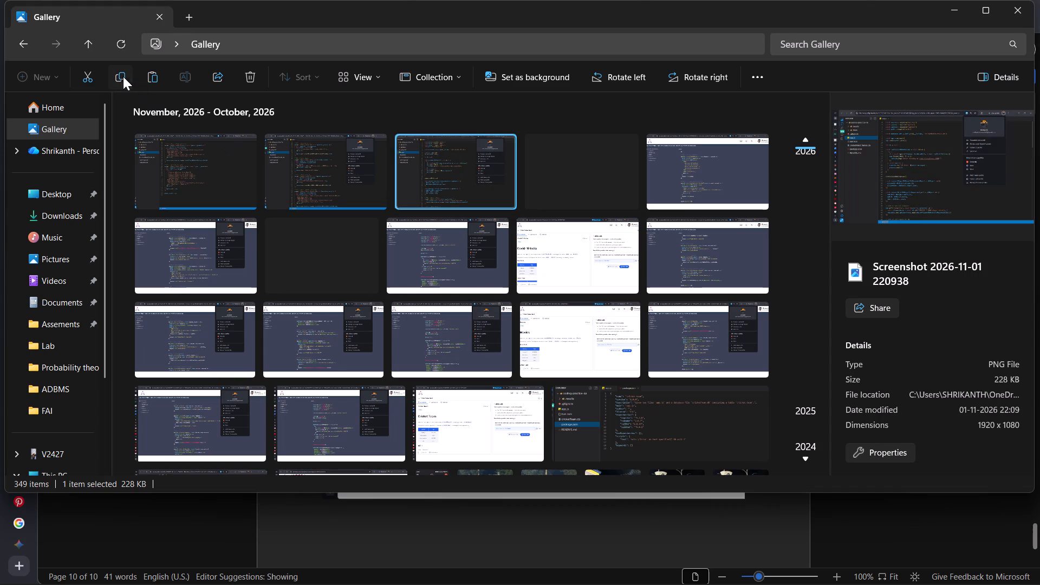
pyautogui.click(122, 76)
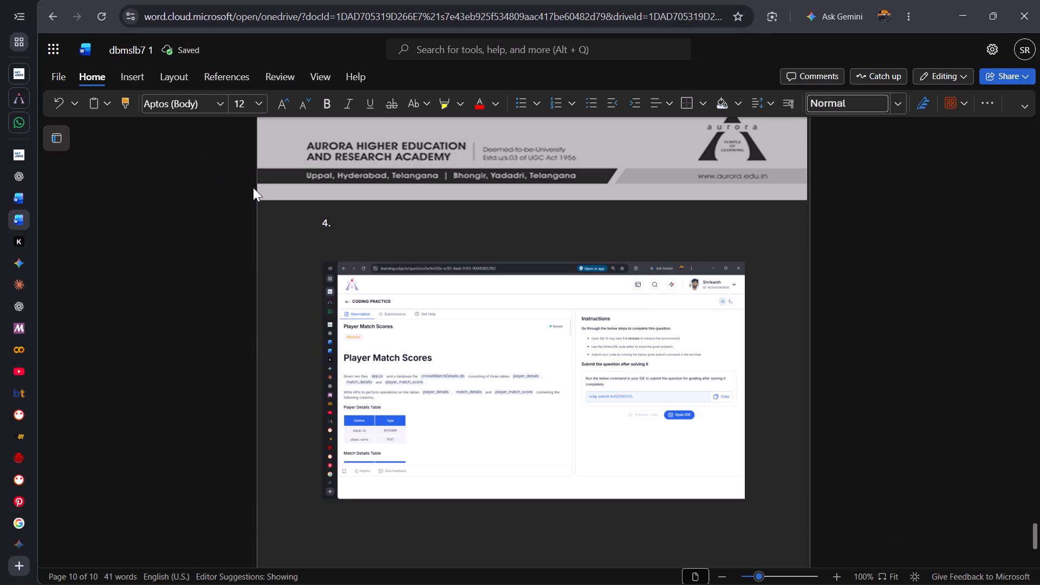
pyautogui.hotkey('ctrl', 'v')
pyautogui.scroll(4, 253, 187)
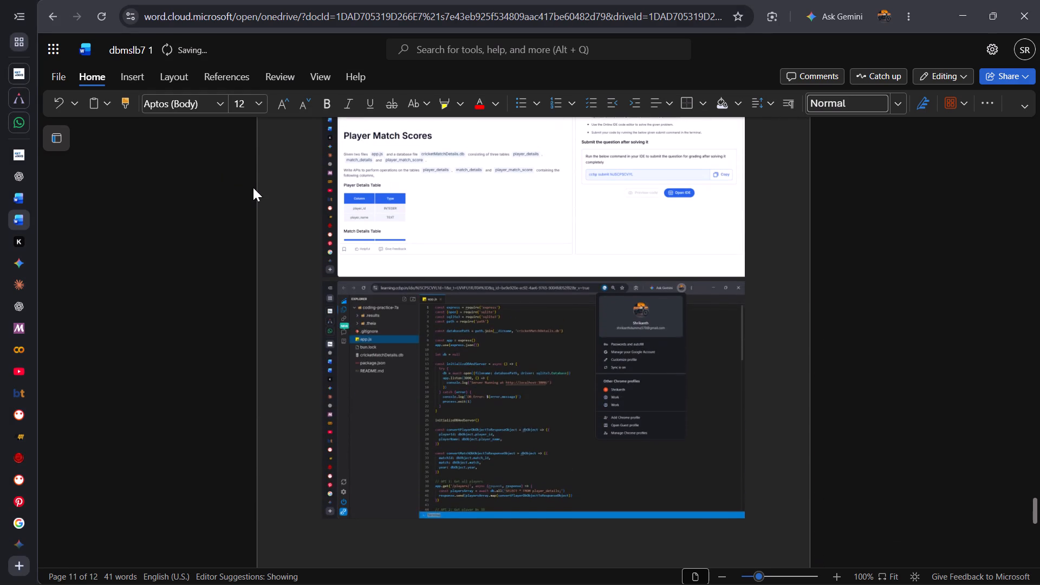
pyautogui.scroll(1, 253, 187)
pyautogui.hotkey('ctrl', 'z')
pyautogui.press('Return')
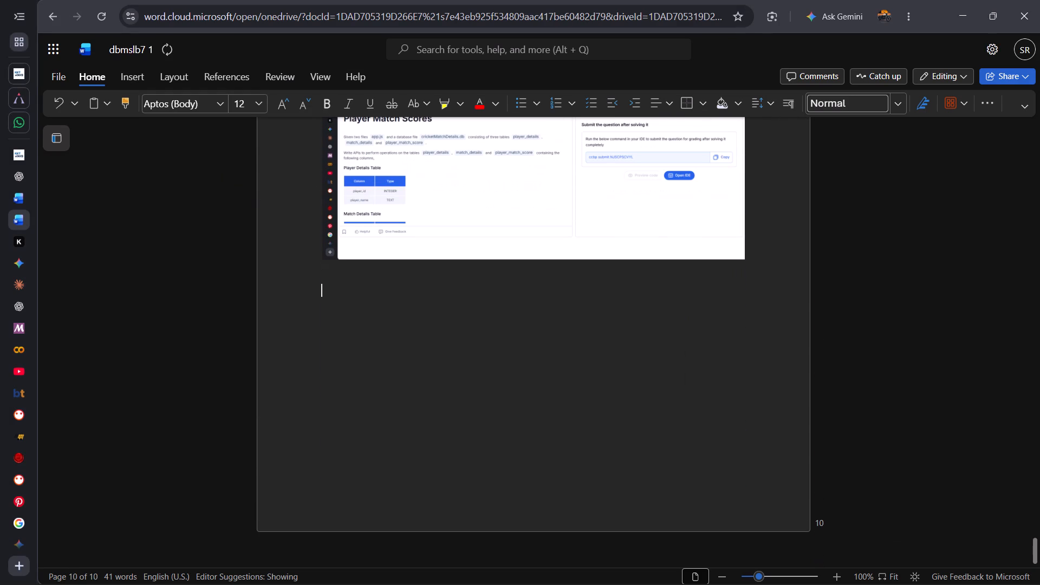
pyautogui.hotkey('ctrl', 'v')
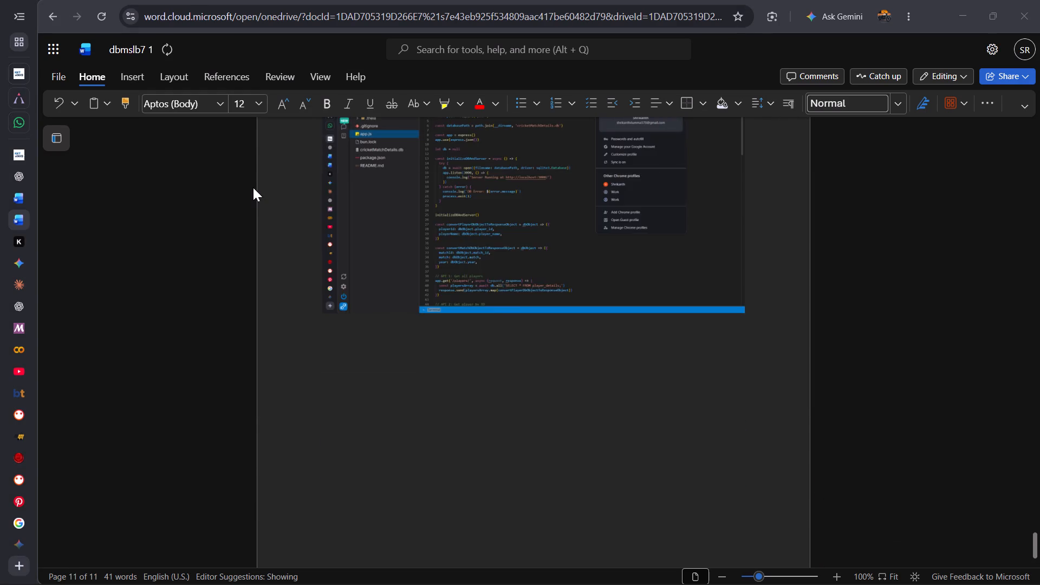
# Copy the second and third app.js code screenshots from the Gallery one by one and paste them in order below the first.
pyautogui.click(342, 148)
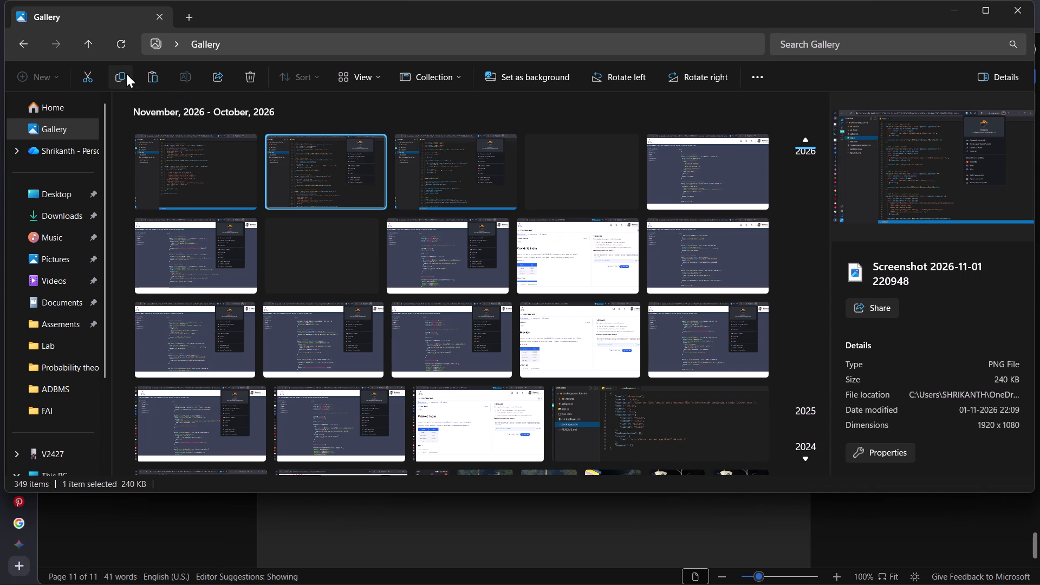
pyautogui.click(121, 75)
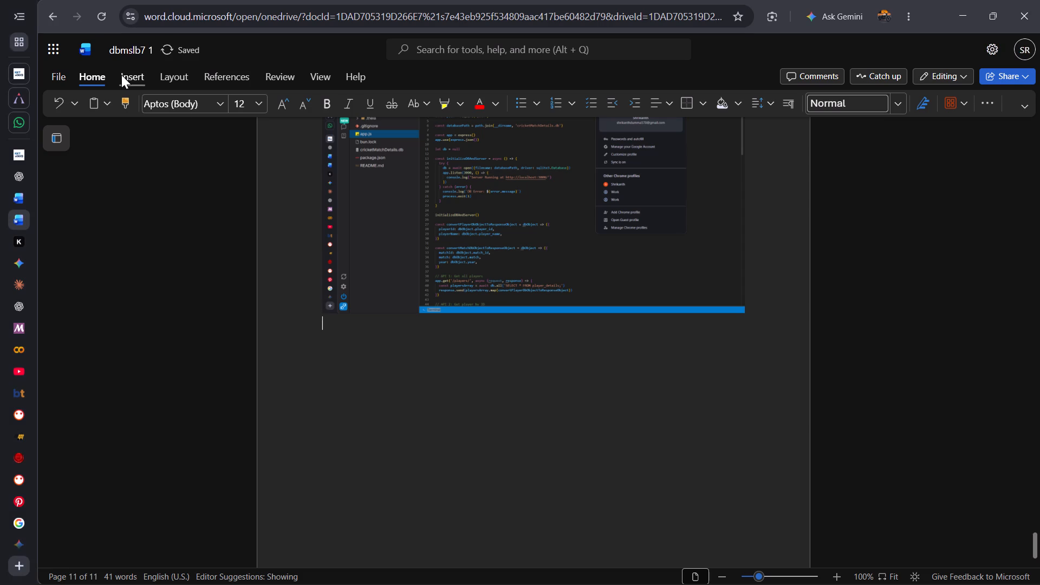
pyautogui.hotkey('ctrl', 'v')
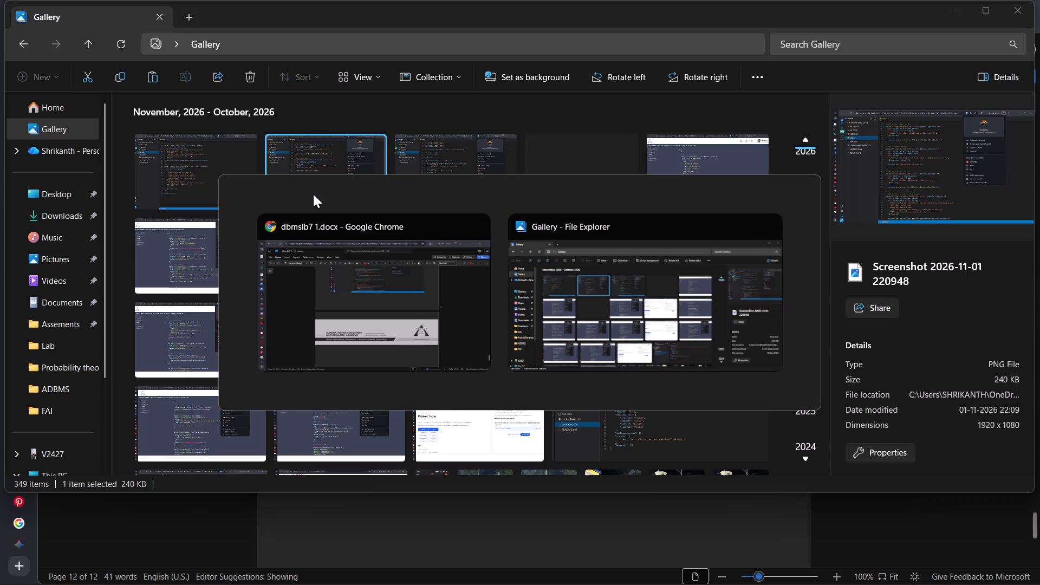
pyautogui.click(251, 177)
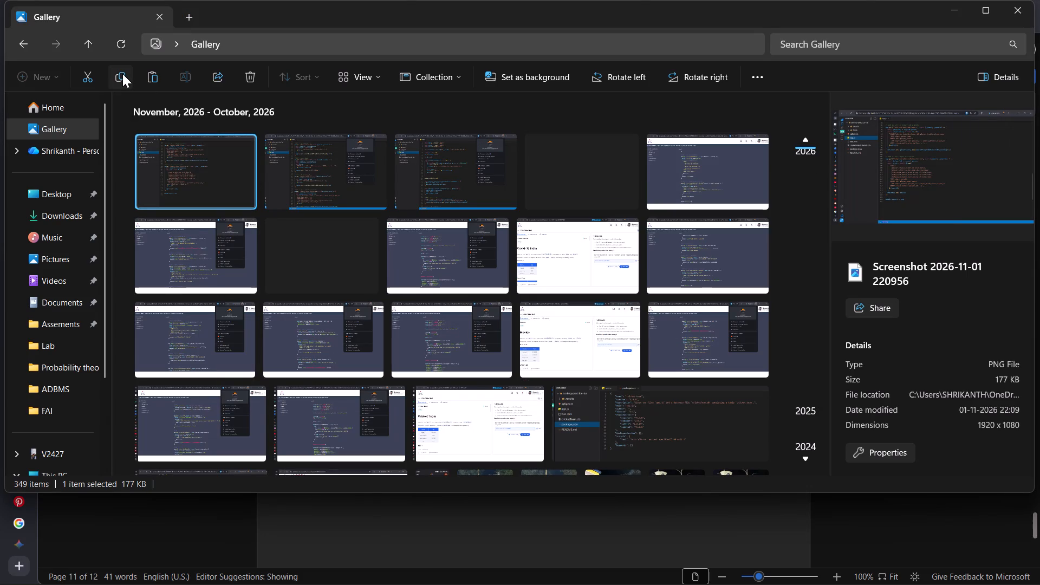
pyautogui.click(122, 74)
pyautogui.hotkey('ctrl', 'v')
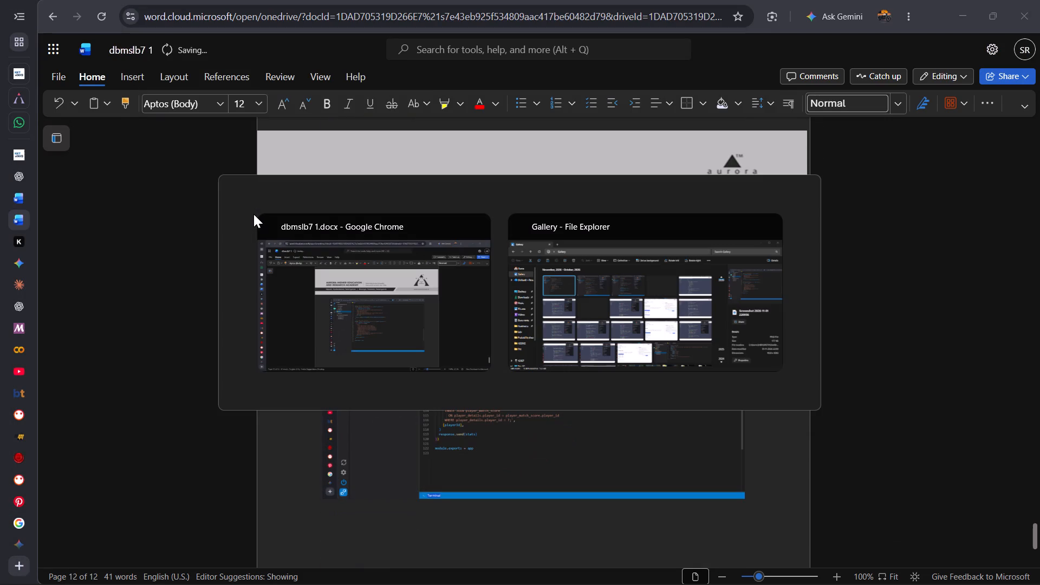
# Change the Name of the Assessment on the report's first page to Lab Report 2.
pyautogui.scroll(7, 427, 296)
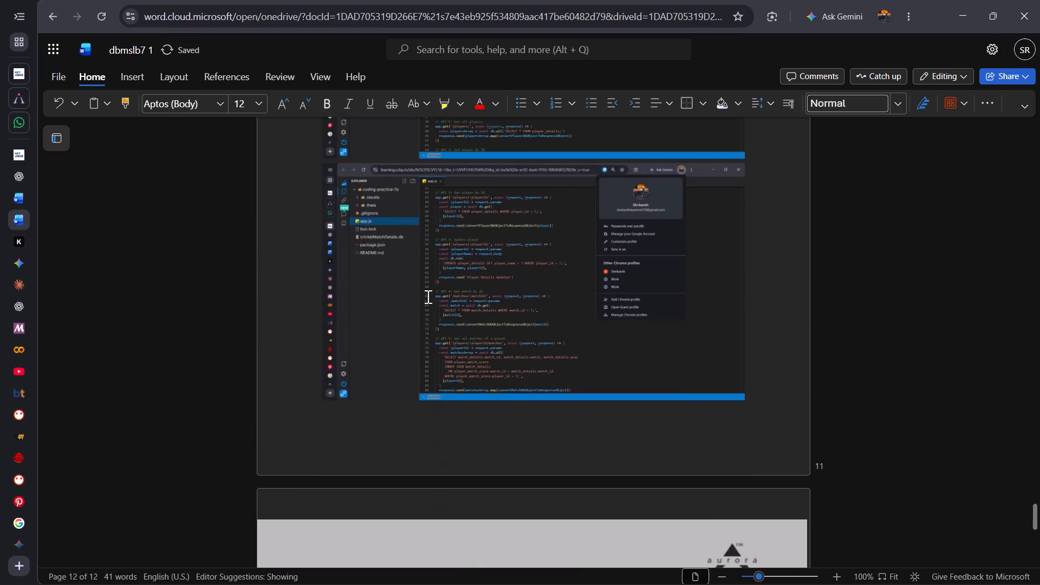
pyautogui.scroll(7, 427, 296)
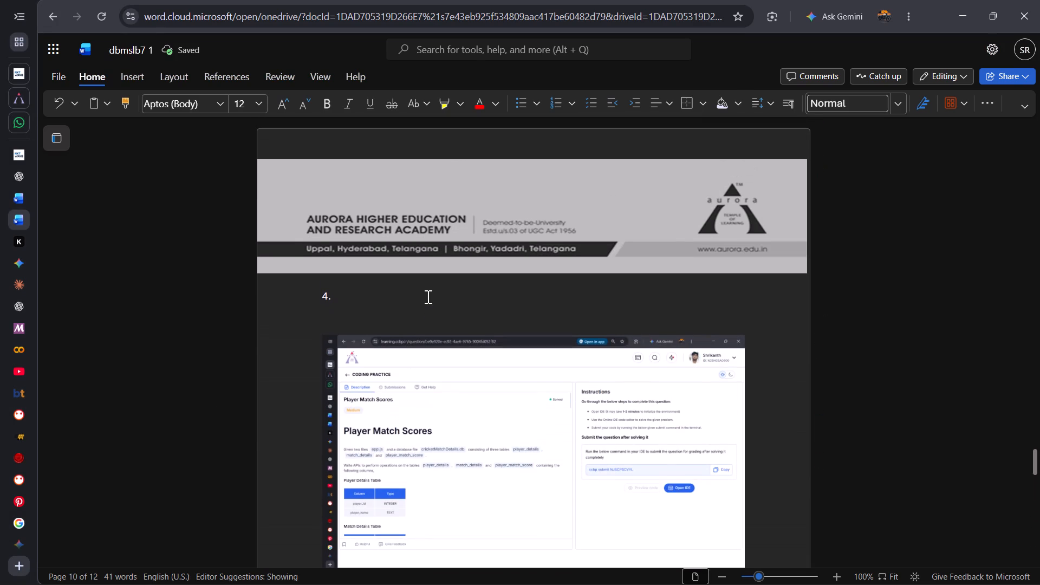
pyautogui.scroll(13, 427, 296)
pyautogui.scroll(12, 427, 296)
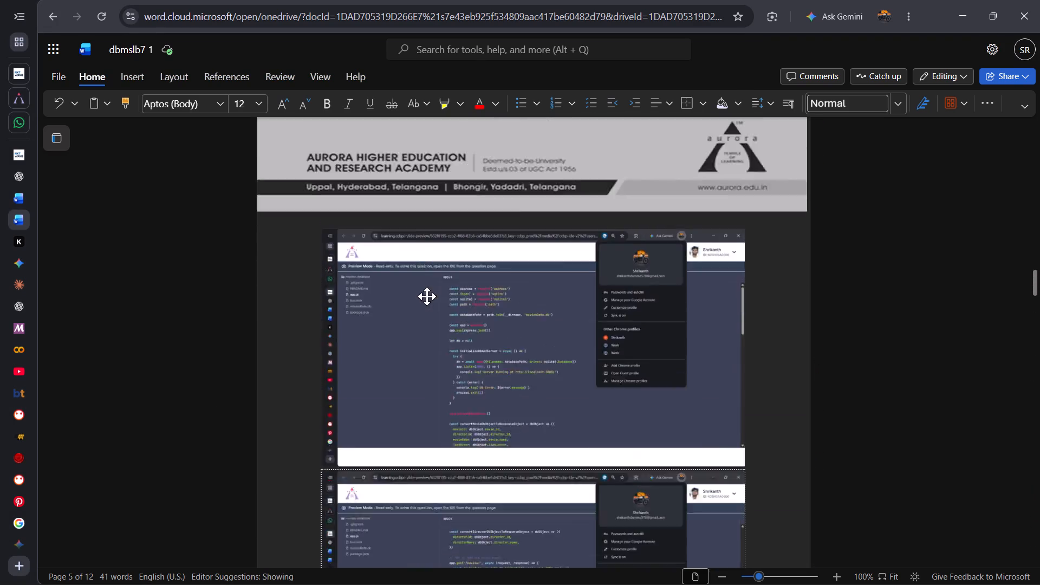
pyautogui.scroll(13, 703, 314)
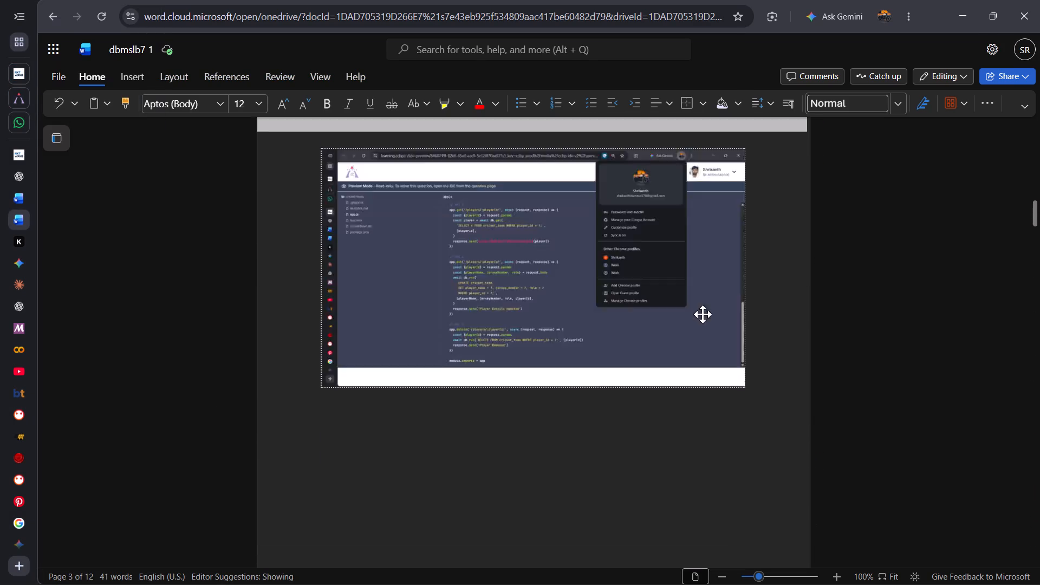
pyautogui.scroll(11, 703, 314)
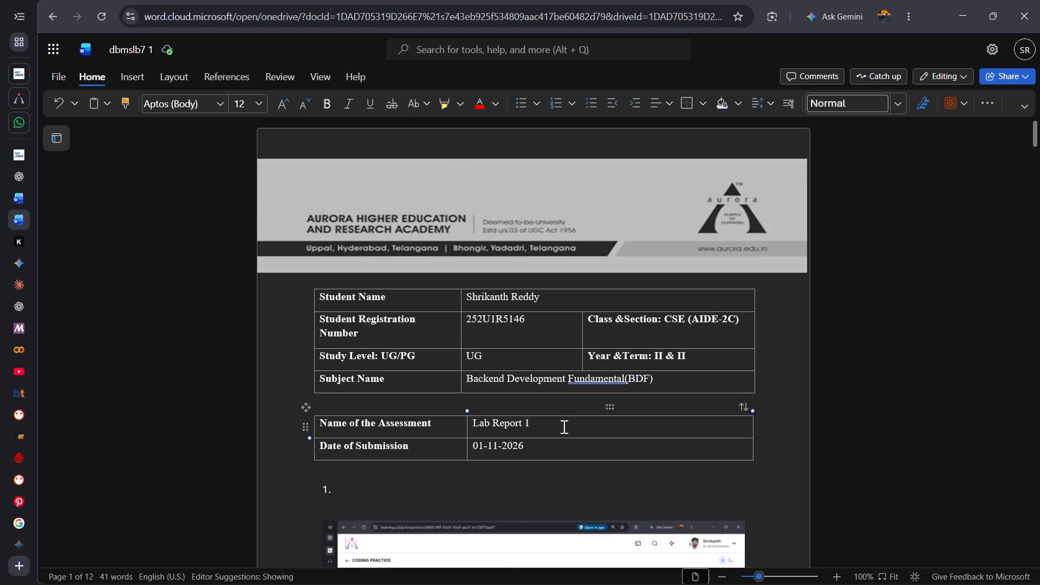
pyautogui.click(563, 426)
pyautogui.press('BackSpace')
pyautogui.press('2')
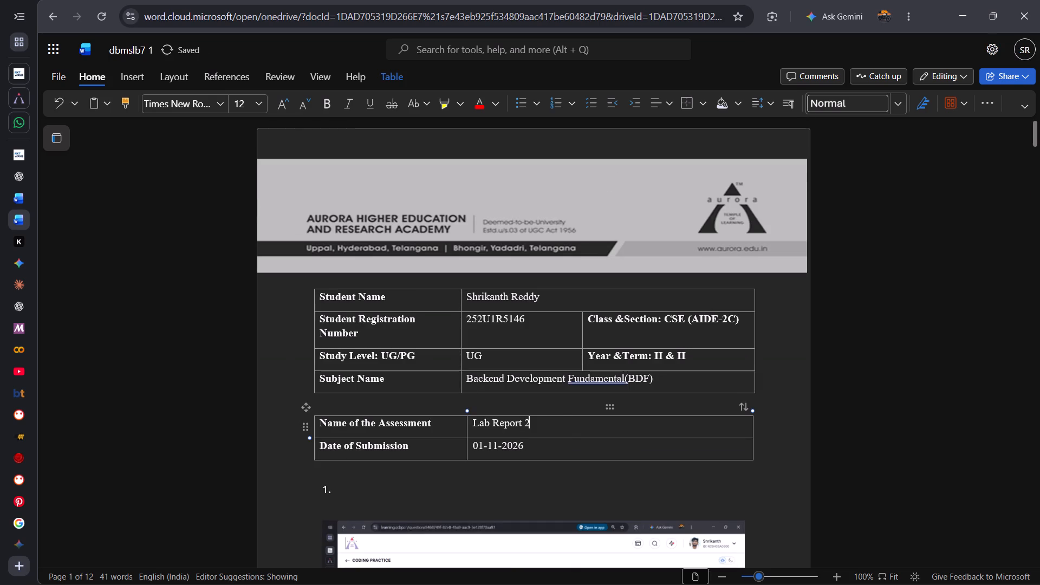
# Export the finished lab report from Word and download the exported file.
pyautogui.click(54, 75)
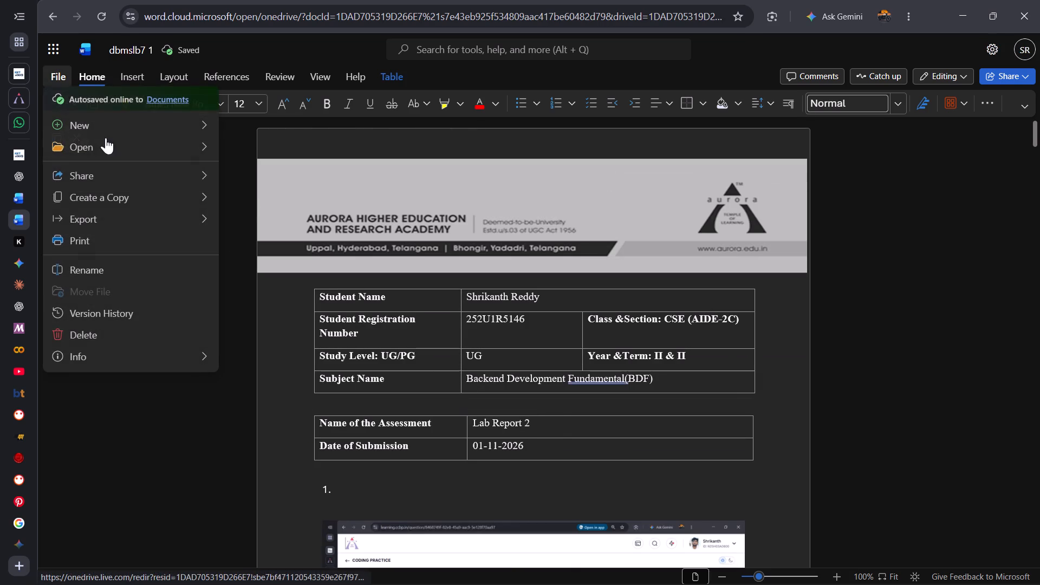
pyautogui.click(265, 229)
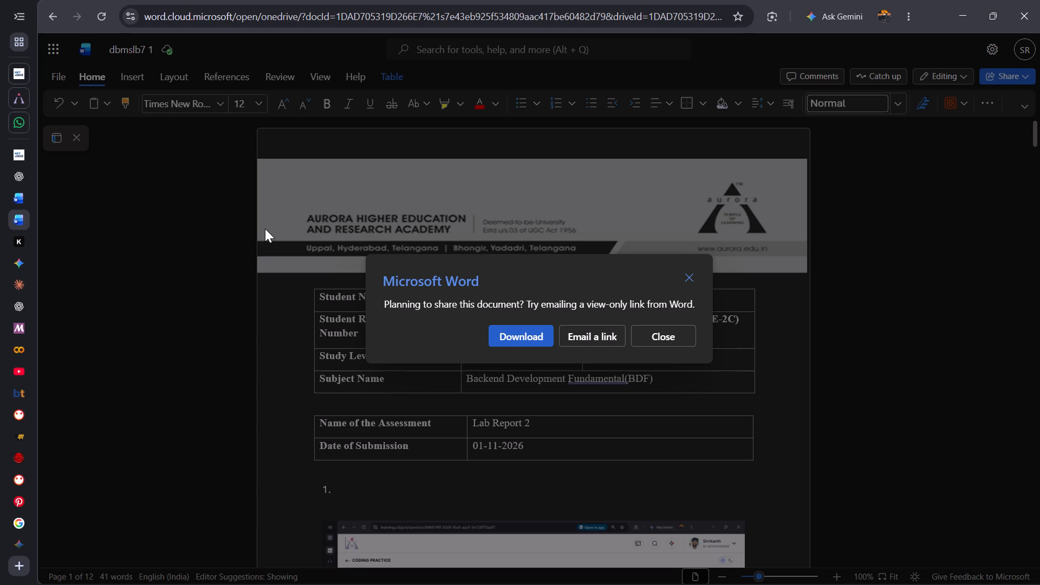
pyautogui.click(511, 336)
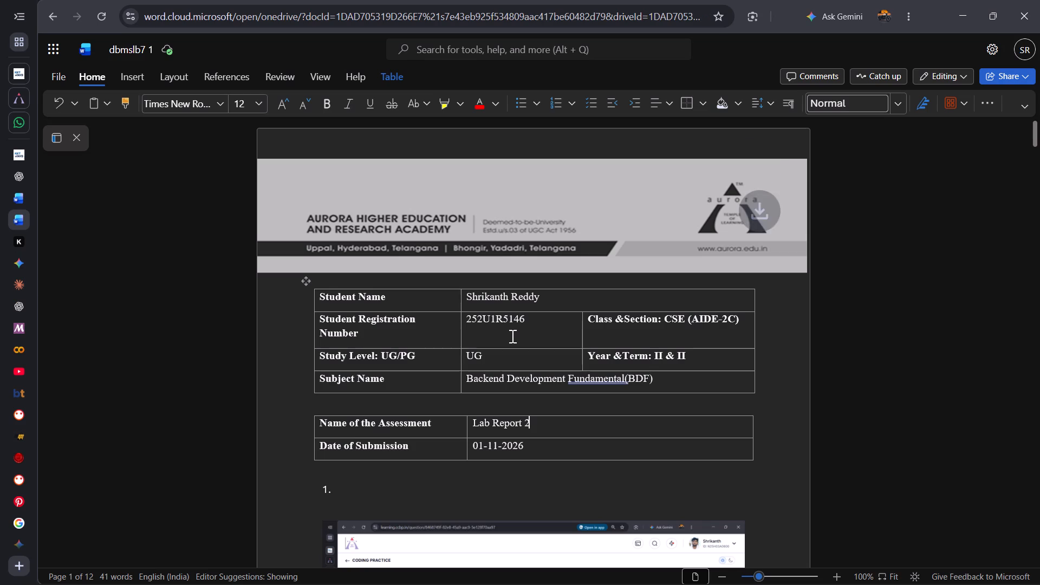
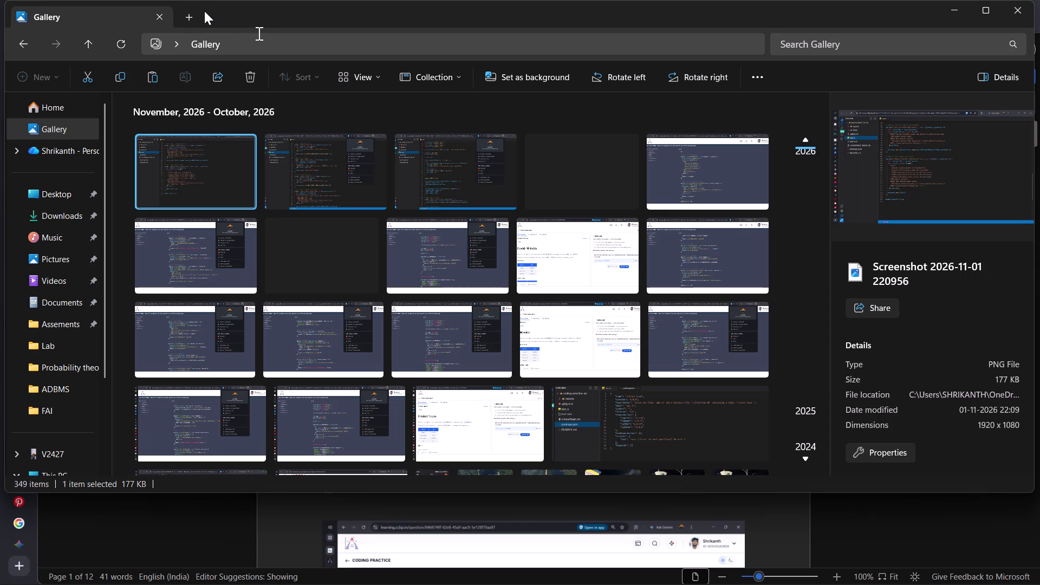
# In a new File Explorer tab, open Assements > 2nd Year > Term 2 > Backend Development Fundamental(BDF) > Lab Reports.
pyautogui.click(196, 14)
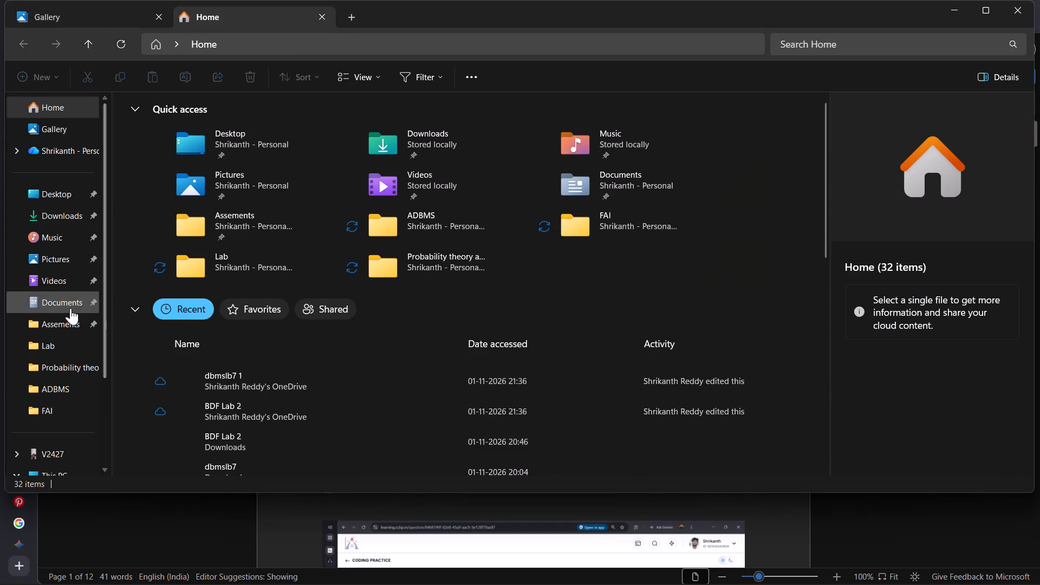
pyautogui.click(71, 322)
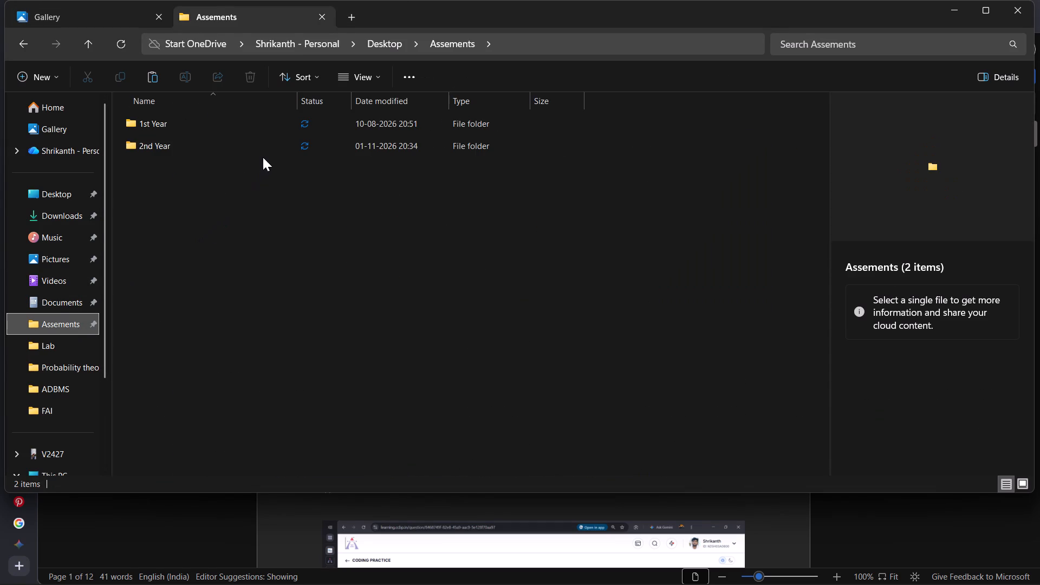
pyautogui.doubleClick(241, 142)
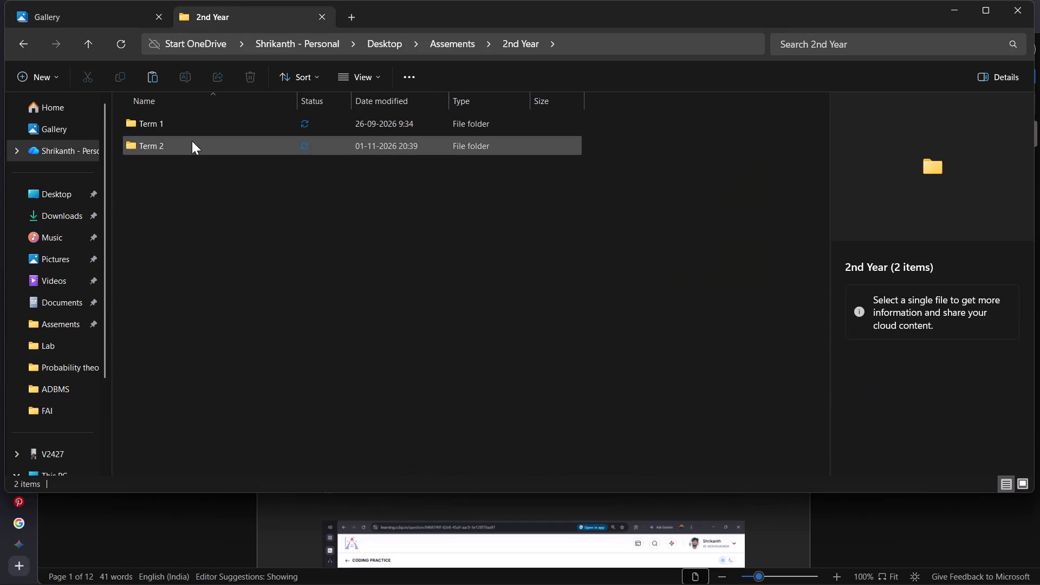
pyautogui.doubleClick(192, 143)
pyautogui.doubleClick(176, 127)
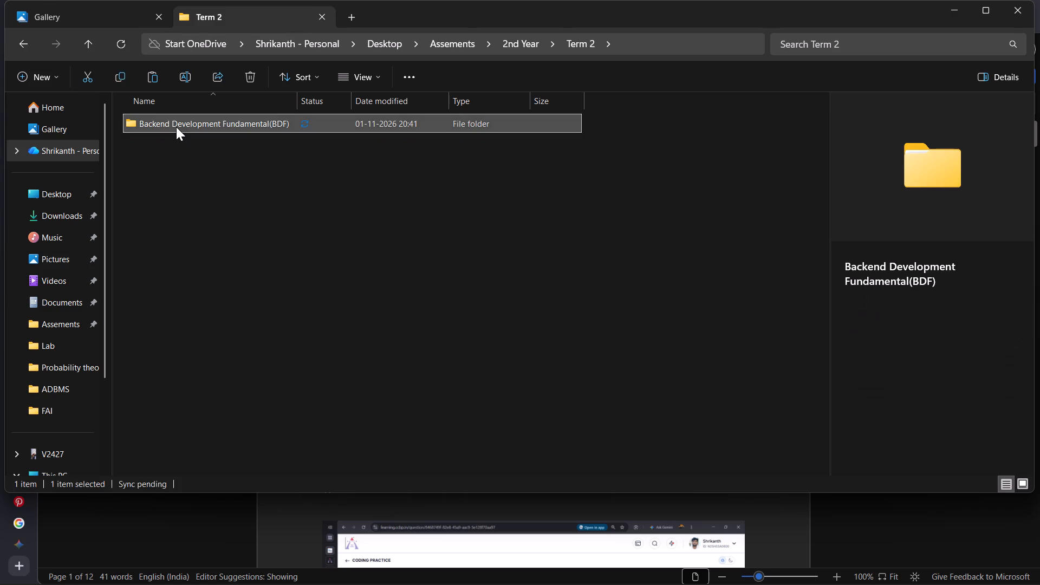
pyautogui.doubleClick(183, 145)
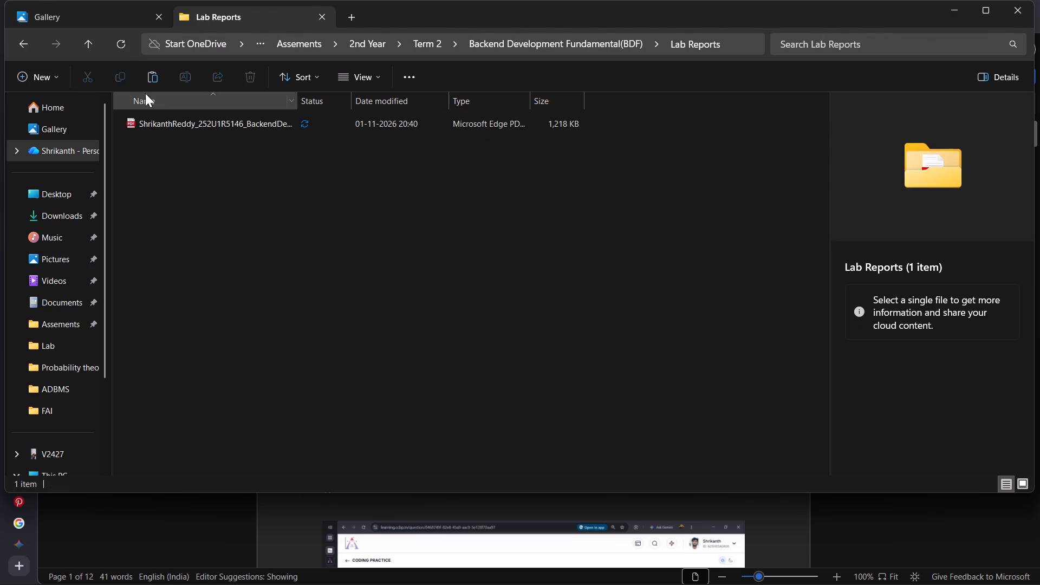
# Open Downloads in another new tab and move the dbmslb7 1 PDF into the Lab Reports folder.
pyautogui.click(124, 18)
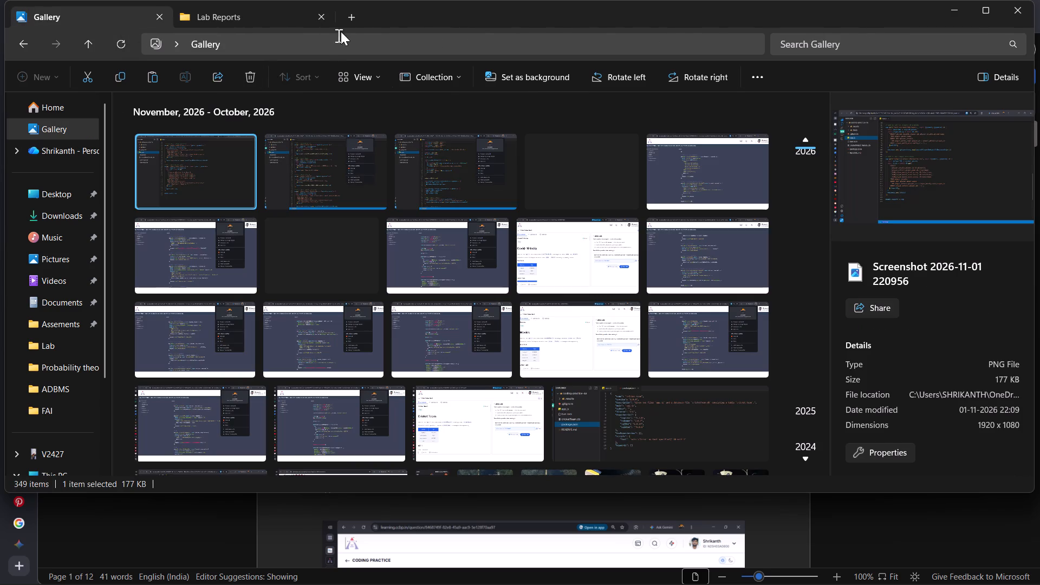
pyautogui.click(356, 11)
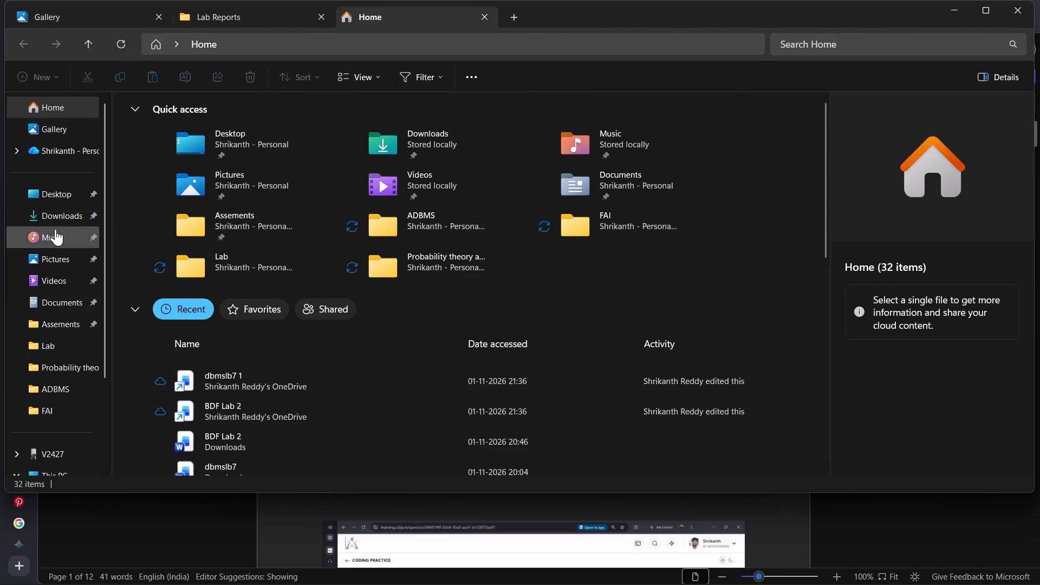
pyautogui.click(54, 218)
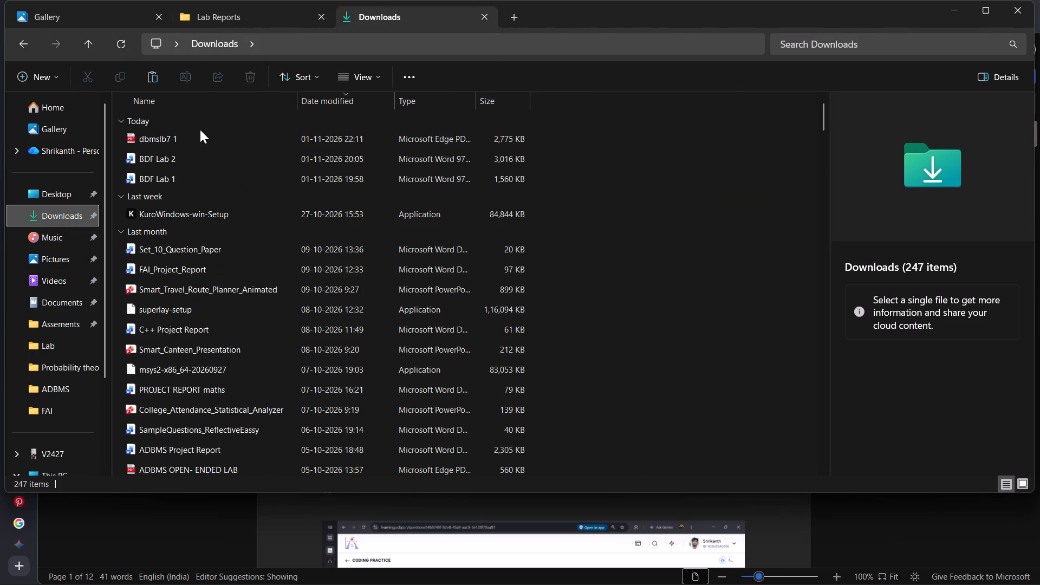
pyautogui.moveTo(200, 135); pyautogui.dragTo(228, 136)
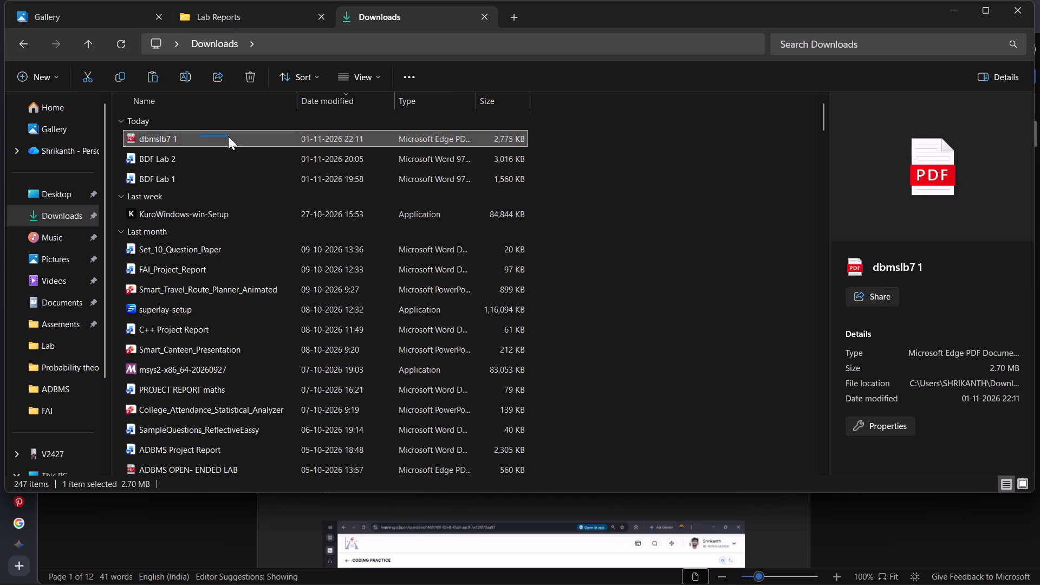
pyautogui.moveTo(228, 136); pyautogui.dragTo(228, 138)
pyautogui.moveTo(228, 138); pyautogui.dragTo(265, 165)
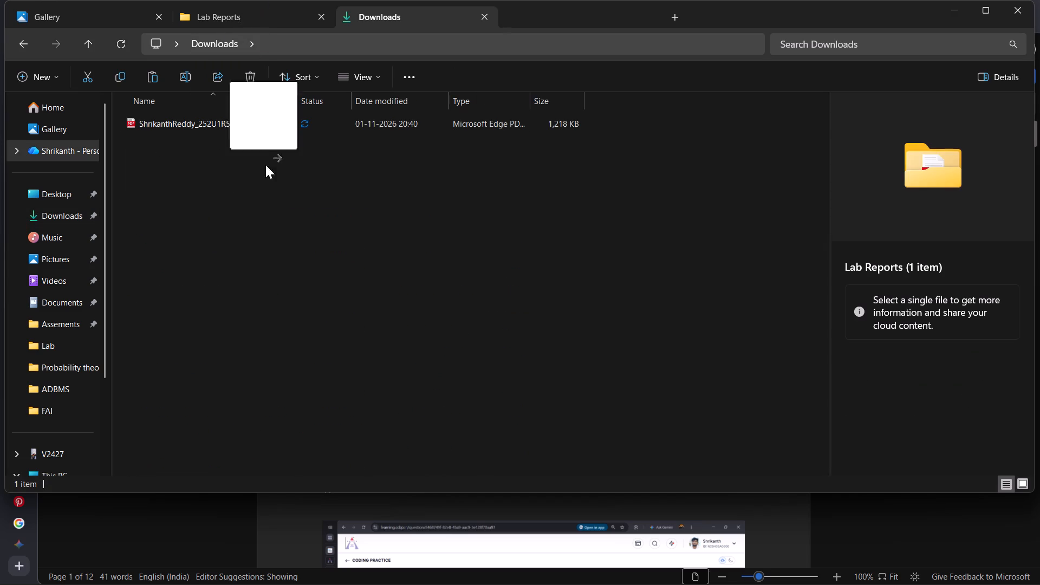
pyautogui.moveTo(265, 165); pyautogui.dragTo(270, 193)
# Rename the dbmslb7 1 PDF using the existing Lab 1 report's copied file name, changing Lab1 to Lab2.
pyautogui.click(239, 127)
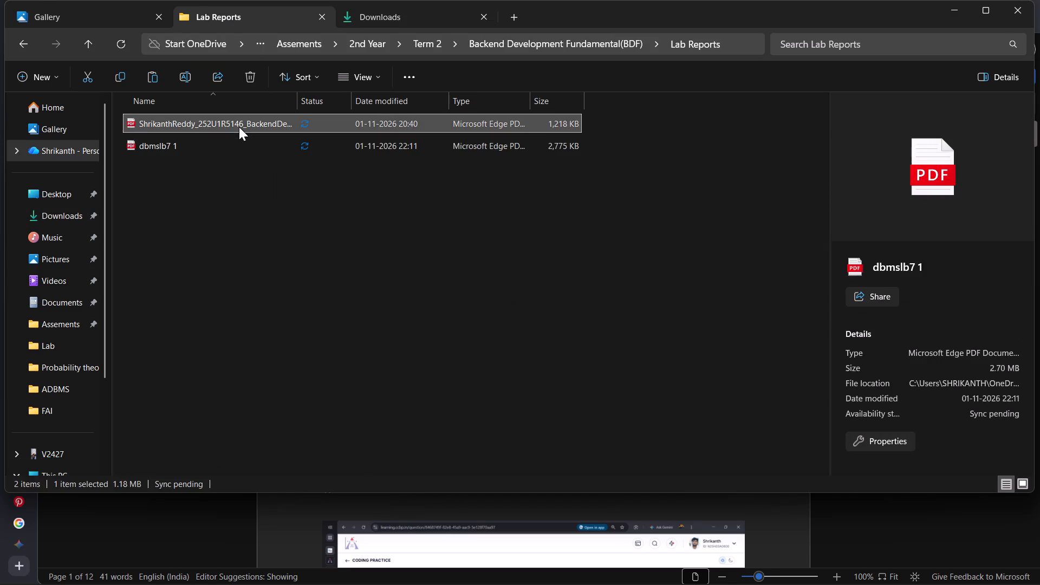
pyautogui.click(184, 76)
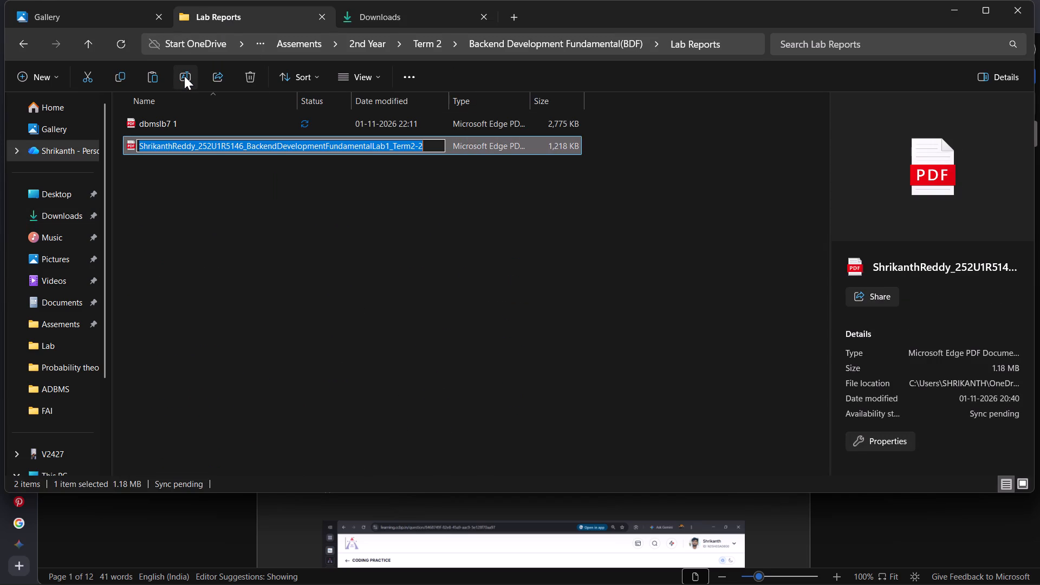
pyautogui.hotkey('ctrl', 'c')
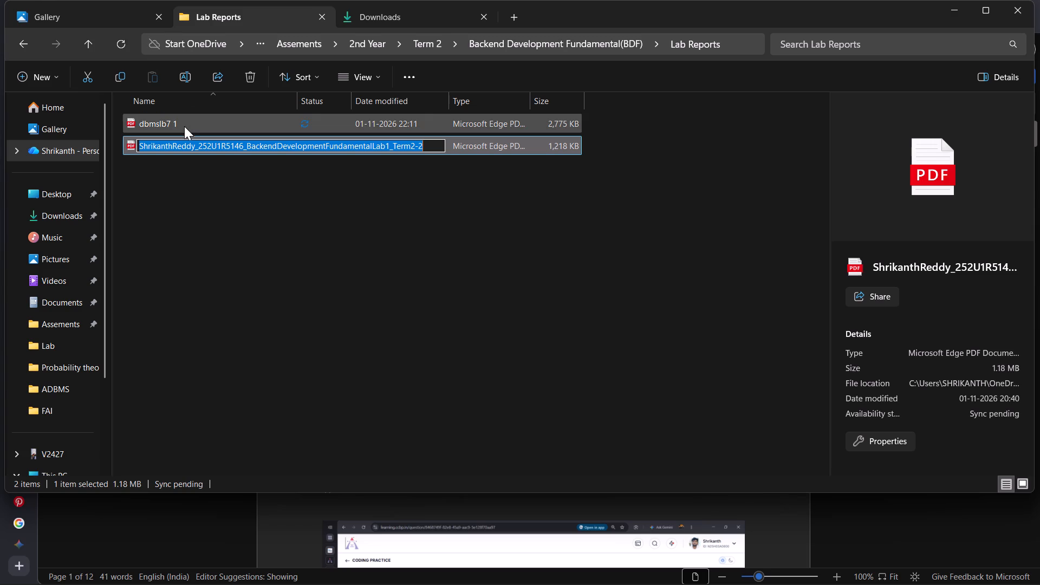
pyautogui.click(184, 125)
pyautogui.click(184, 73)
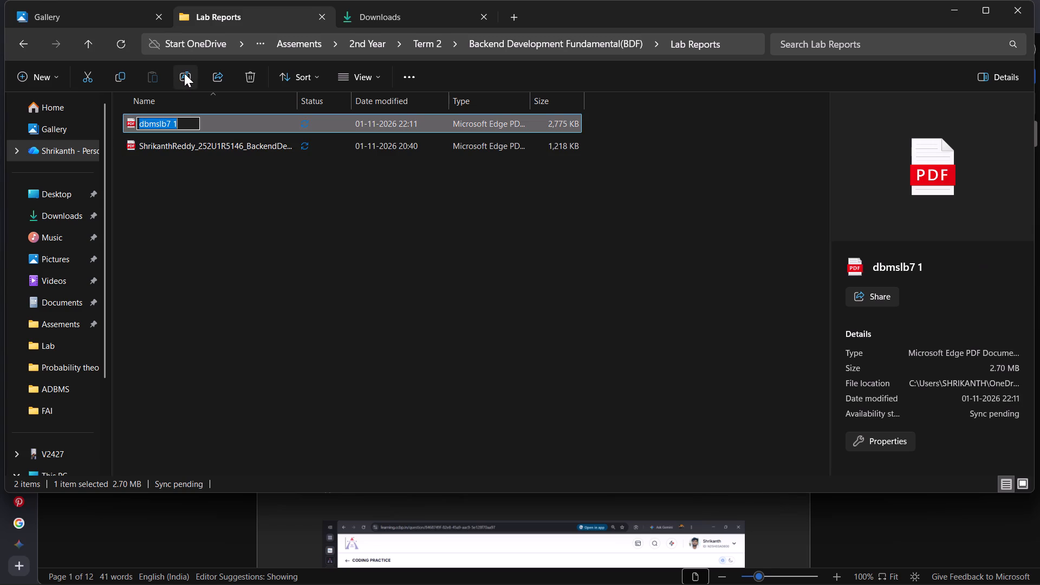
pyautogui.hotkey('ctrl', 'v')
pyautogui.press('Left')
pyautogui.press('Left')
pyautogui.press('Left')
pyautogui.press('Left')
pyautogui.press('Left')
pyautogui.press('Left')
pyautogui.press('Left')
pyautogui.press('Left')
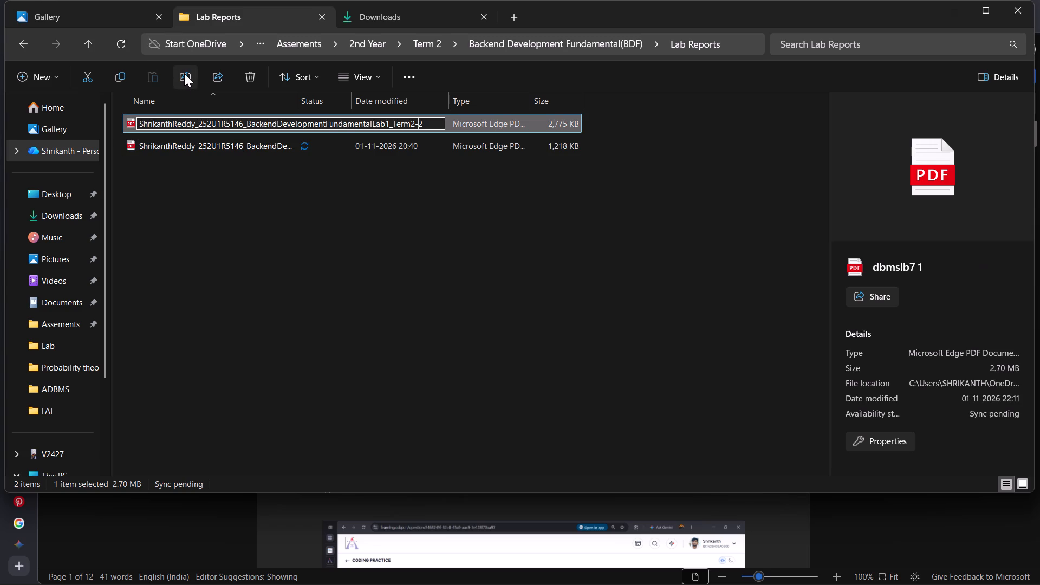
pyautogui.press('BackSpace')
pyautogui.press('2')
pyautogui.press('Return')
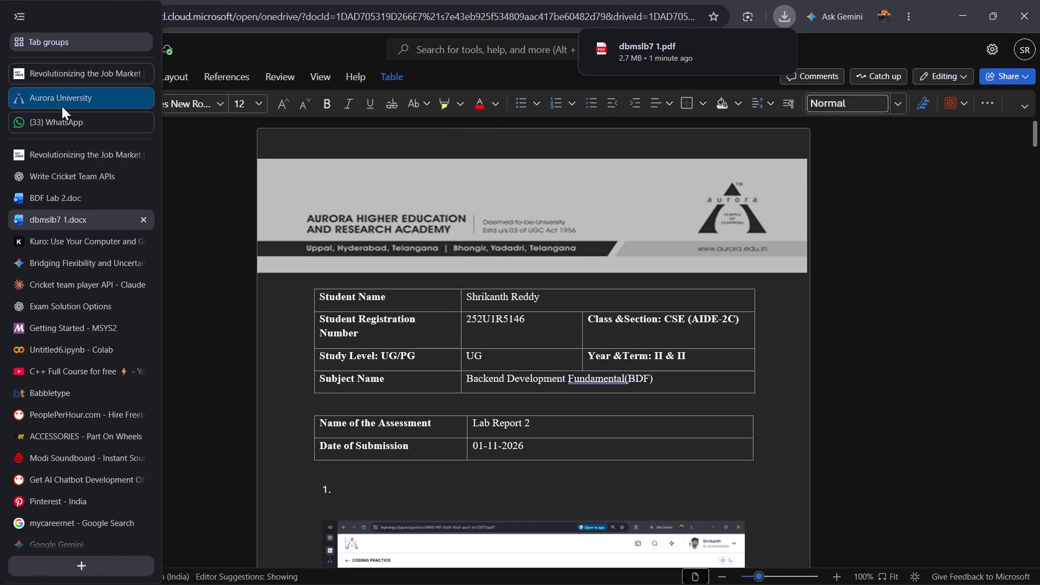
# Switch to the Aurora University page in Chrome and upload the Lab1 PDF from the Lab Reports folder for Lab Report 1.
pyautogui.click(62, 101)
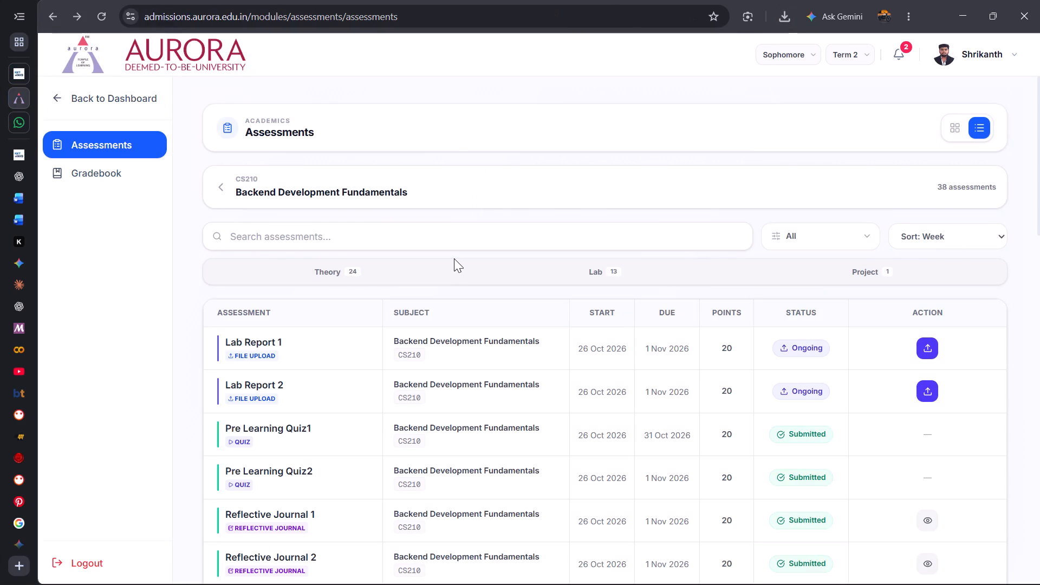
pyautogui.click(928, 353)
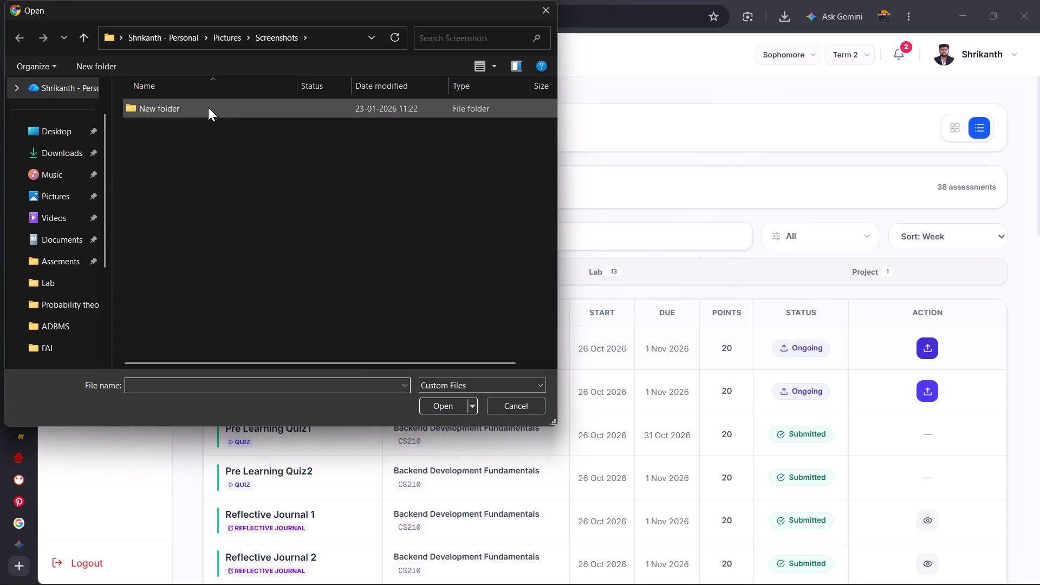
pyautogui.click(70, 270)
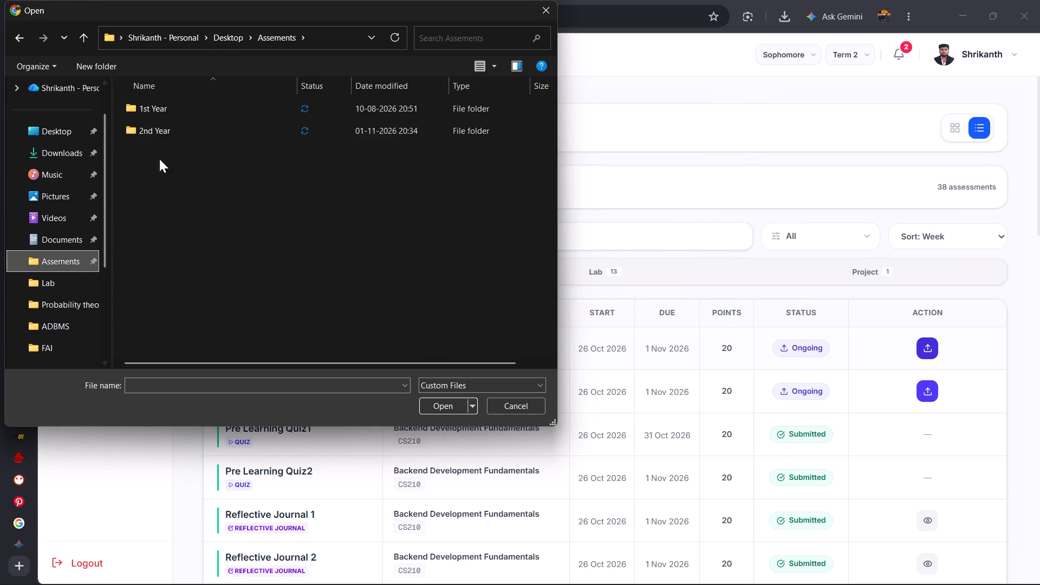
pyautogui.doubleClick(189, 133)
pyautogui.doubleClick(189, 133)
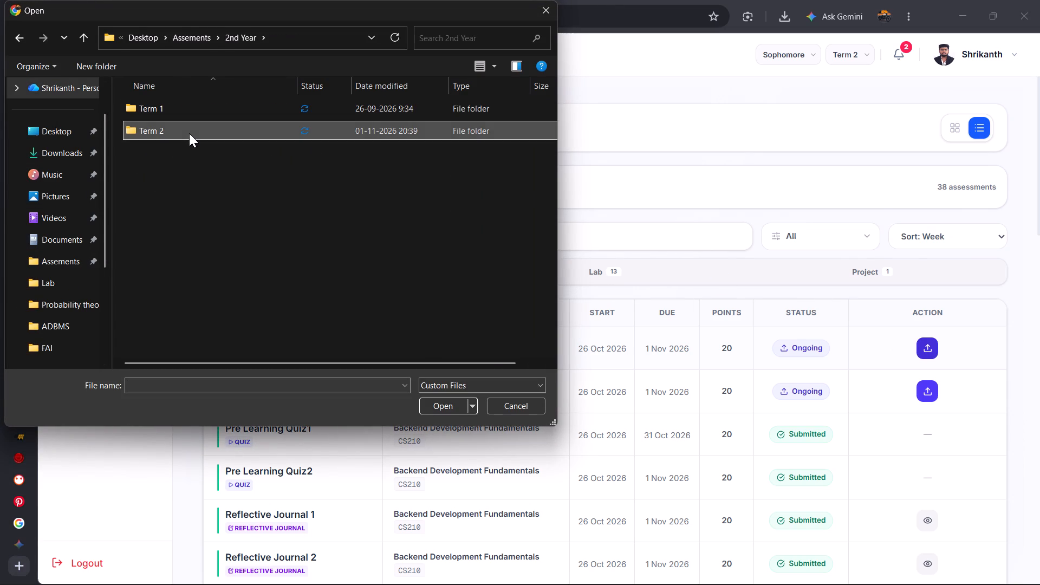
pyautogui.doubleClick(210, 115)
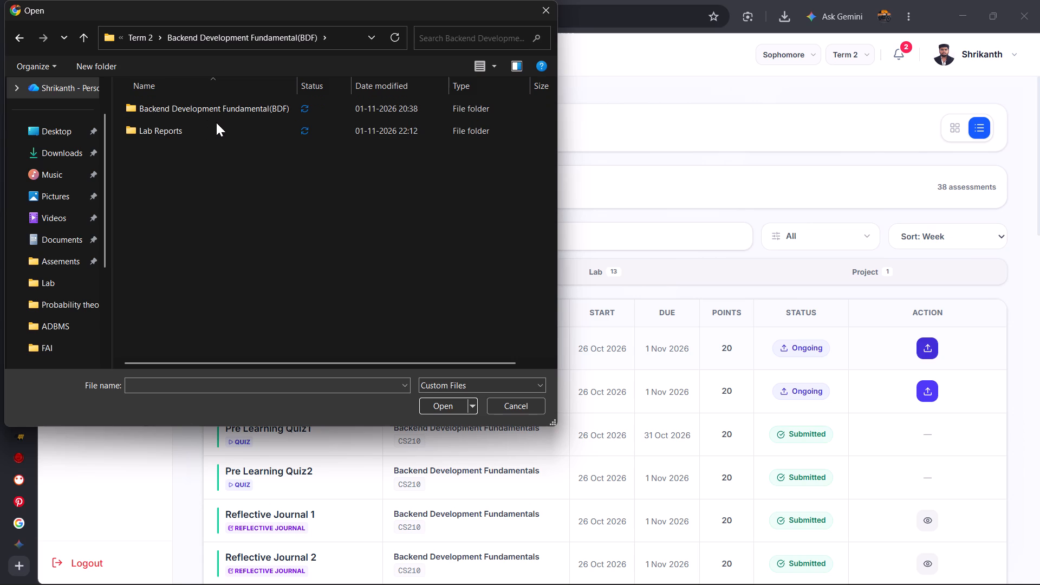
pyautogui.doubleClick(219, 129)
pyautogui.click(258, 111)
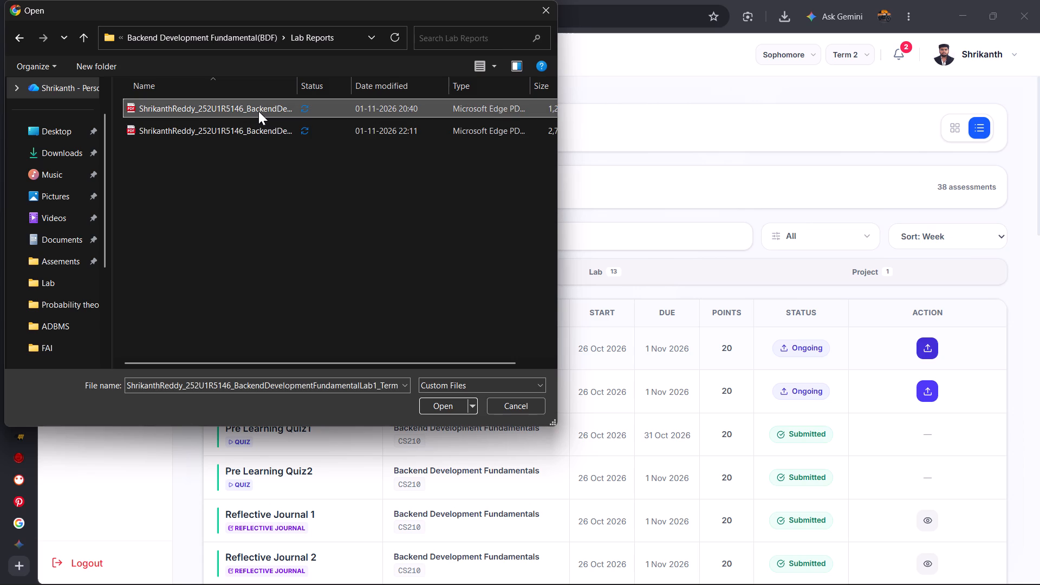
pyautogui.press('Return')
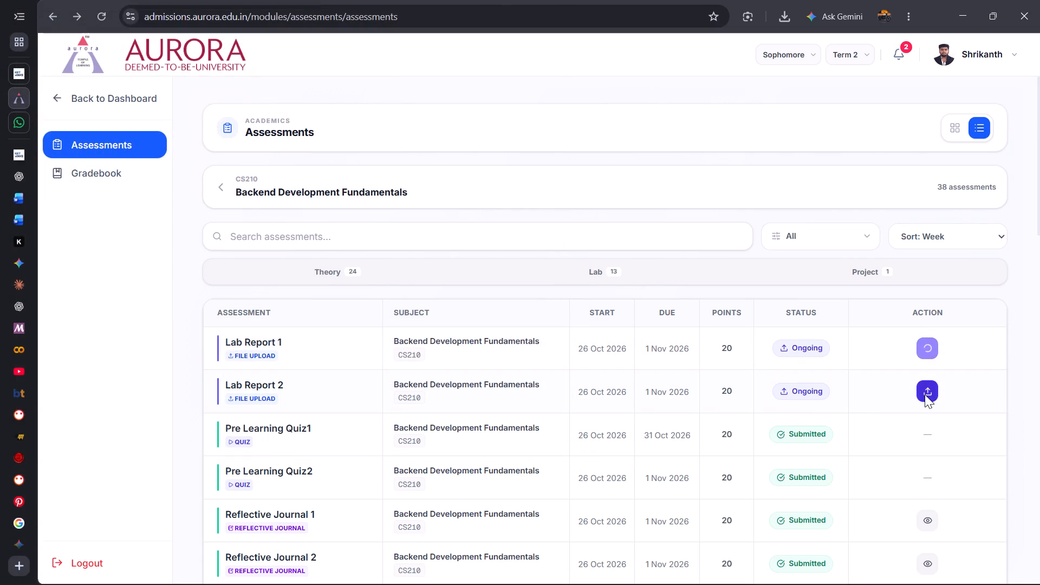
# Upload the Lab2 PDF from the Lab Reports folder for the Lab Report 2 assessment.
pyautogui.click(927, 394)
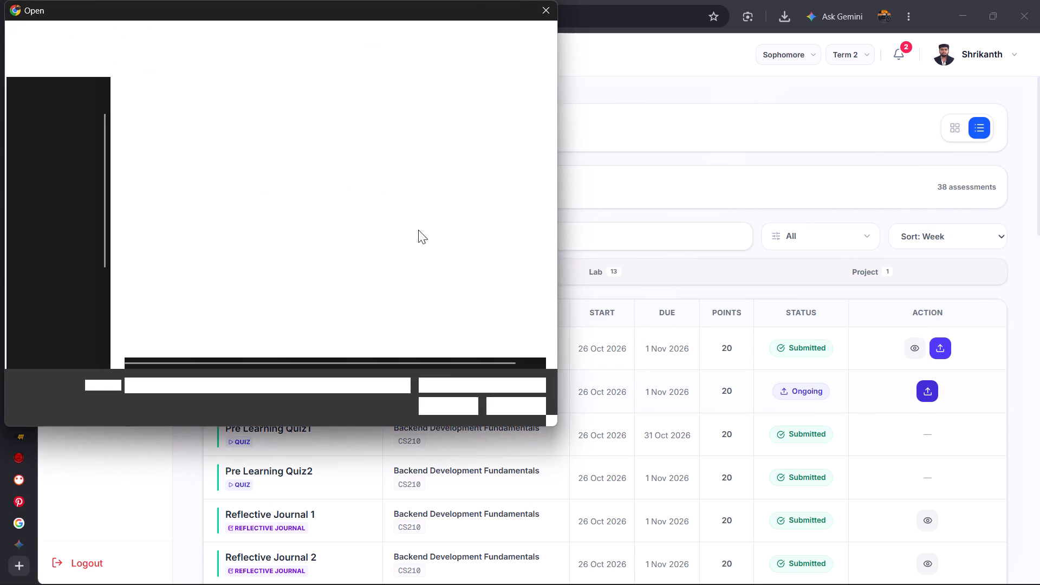
pyautogui.click(212, 133)
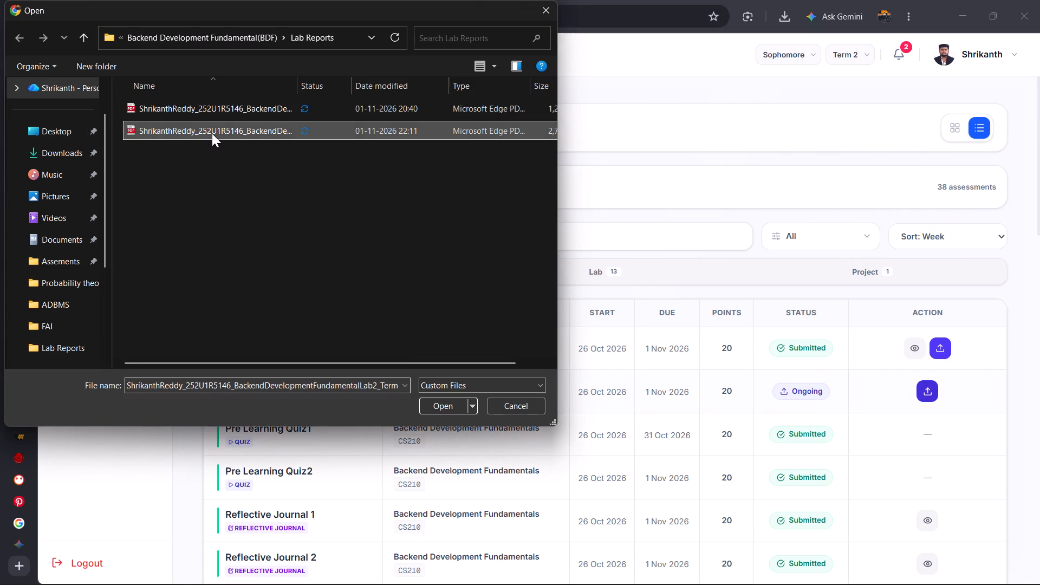
# Upload the selected Lab2 PDF to Lab Report 2 of Backend Development Fundamentals.
pyautogui.press('Return')
# Check the Backend Development Fundamentals assessments, return to the subject overview and open the Foundations of Data Science assessments.
pyautogui.scroll(-7, 512, 351)
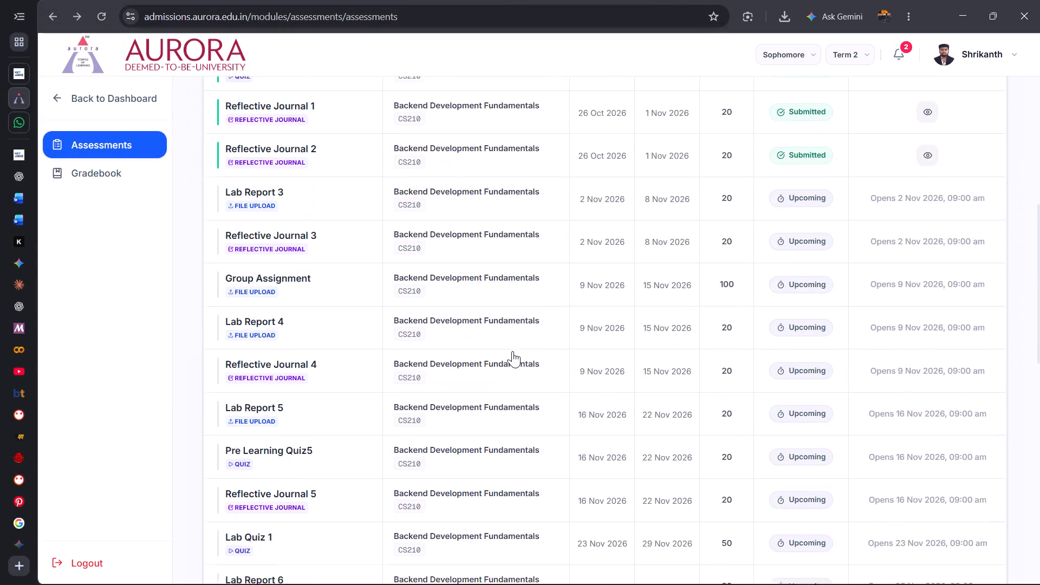
pyautogui.scroll(5, 512, 351)
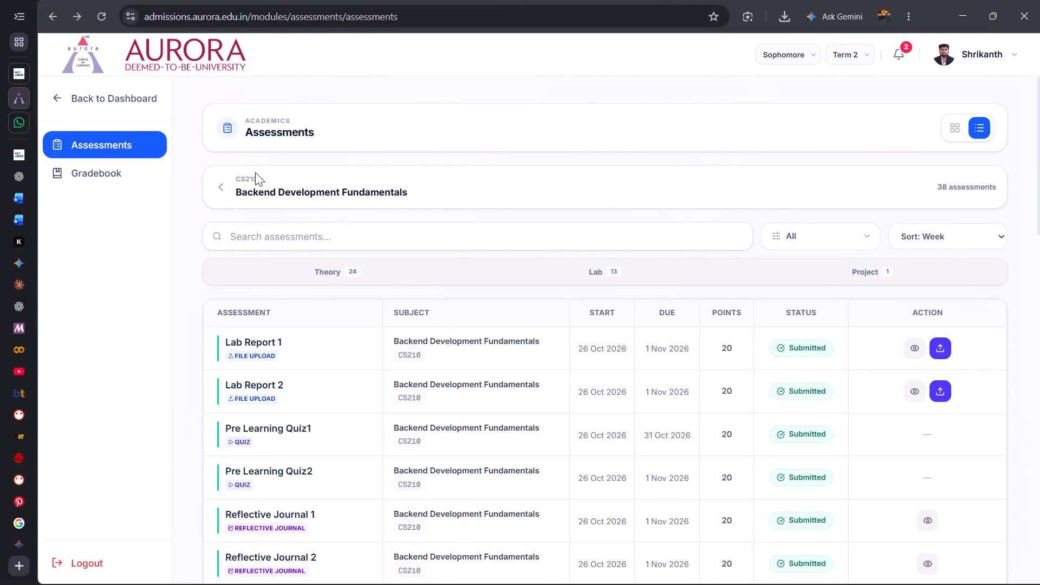
pyautogui.click(224, 185)
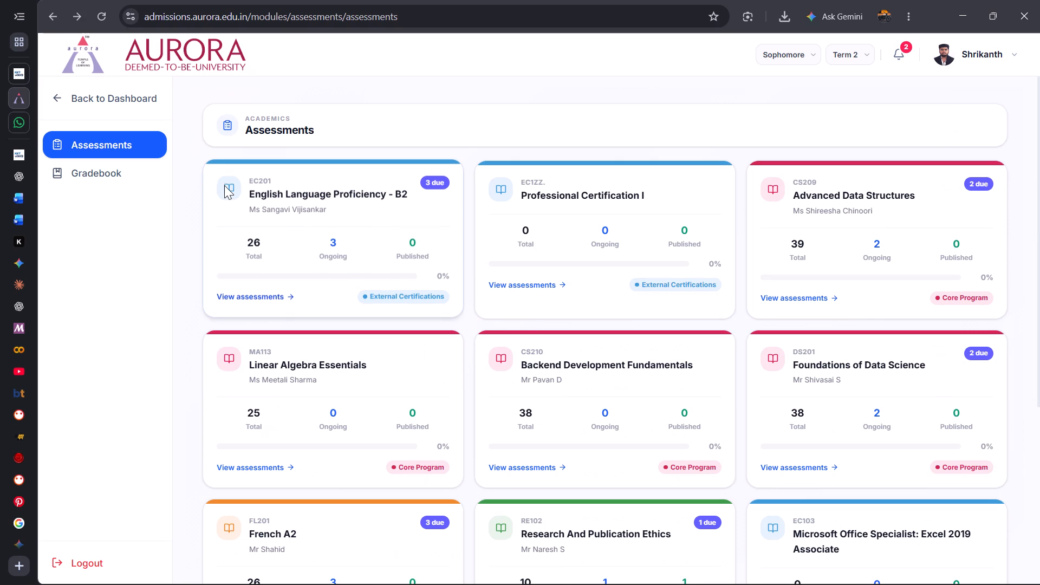
pyautogui.scroll(-1, 524, 324)
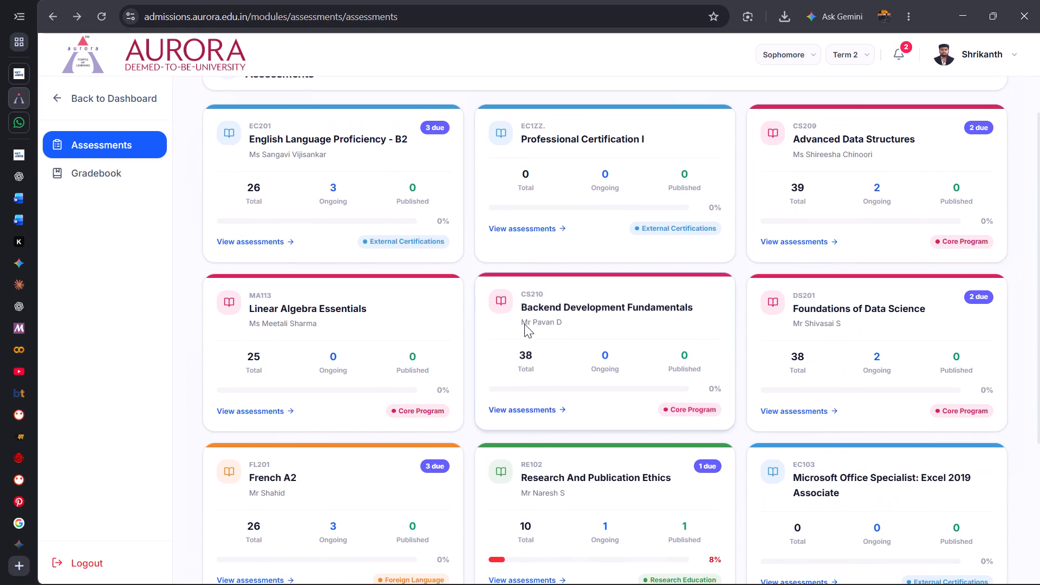
pyautogui.click(795, 412)
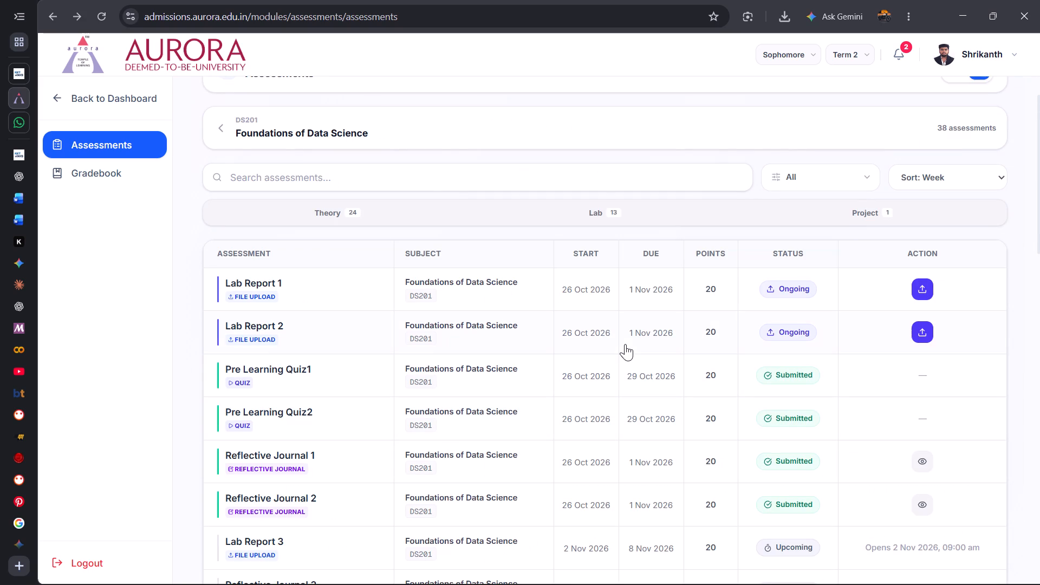
pyautogui.click(220, 130)
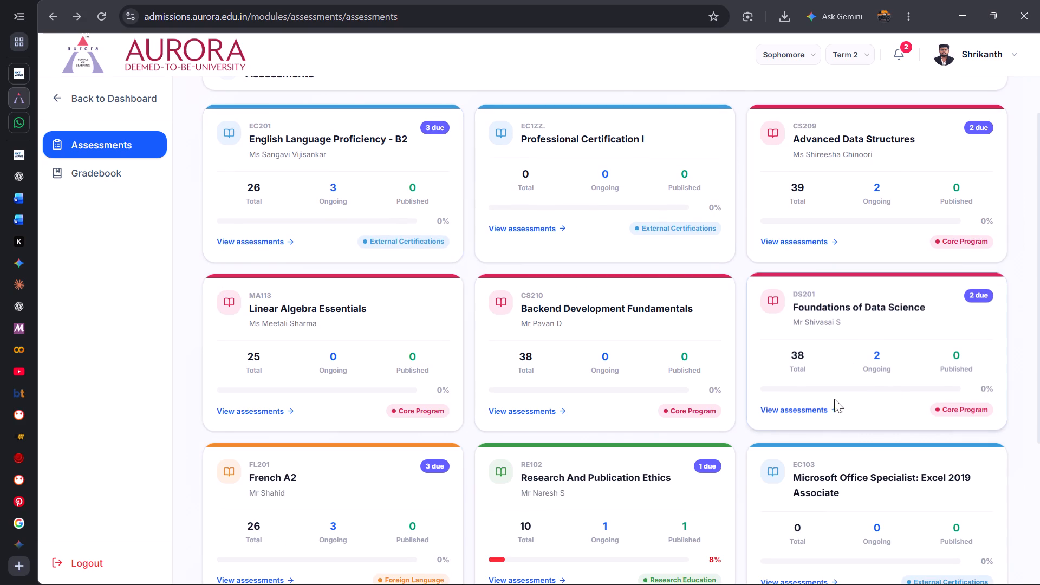
pyautogui.click(814, 409)
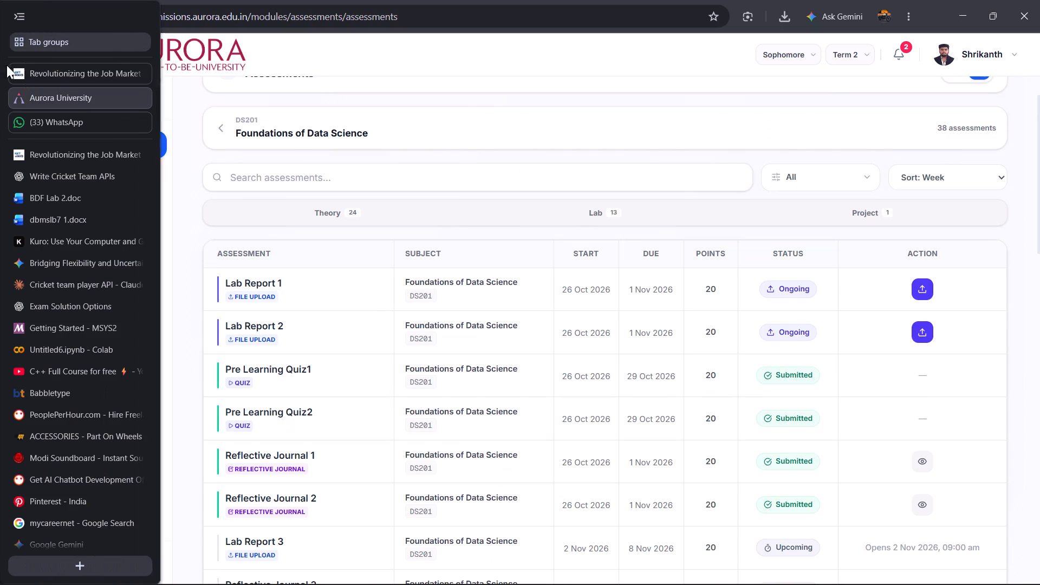
# Switch to the browser tab with the Player Match Scores coding practice question.
pyautogui.click(19, 69)
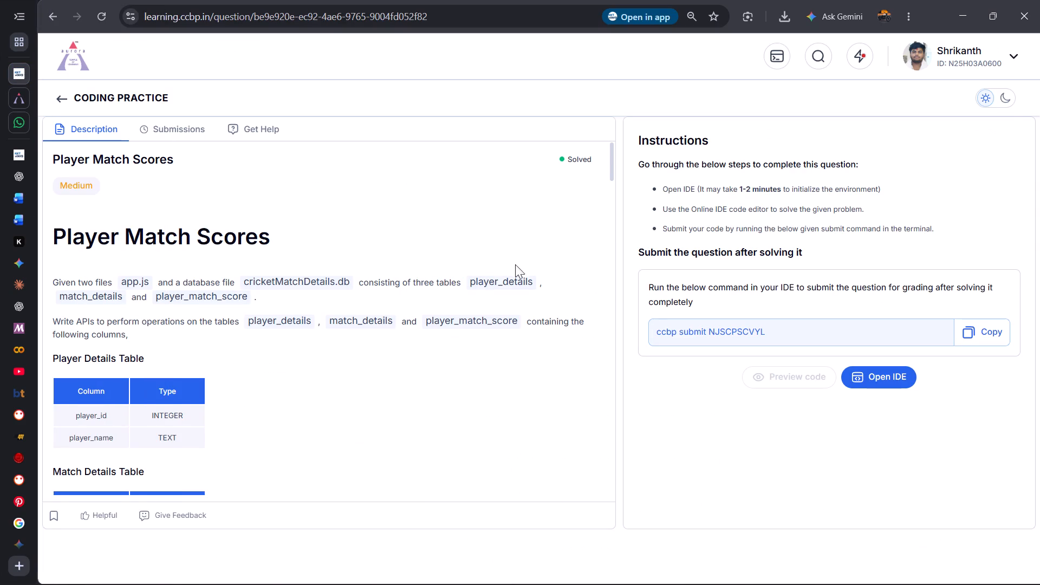